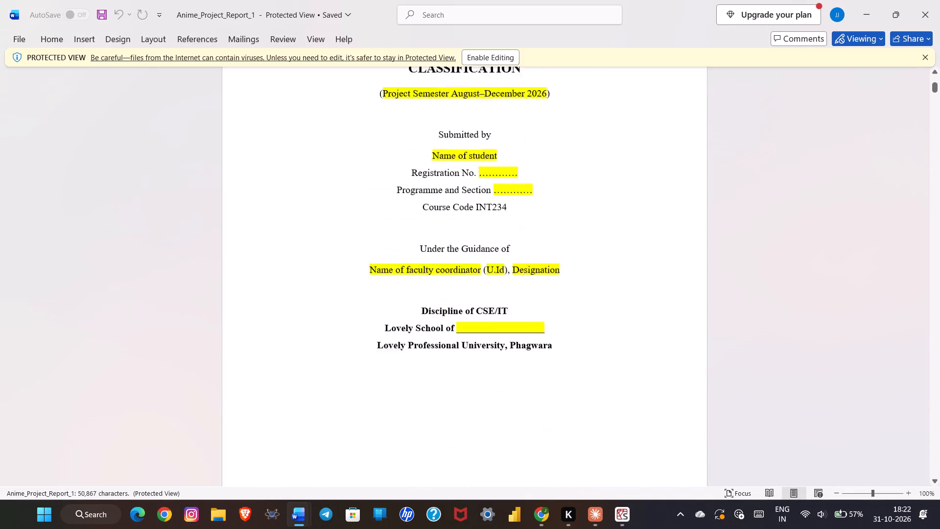
scroll(414, 291, "down", 7)
scroll(414, 291, "up", 2)
scroll(414, 291, "down", 1)
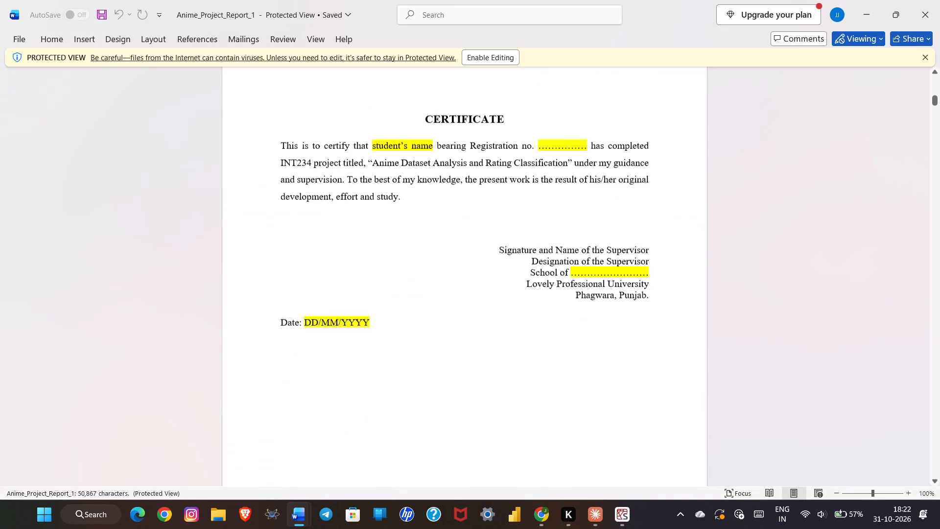
scroll(414, 291, "down", 6)
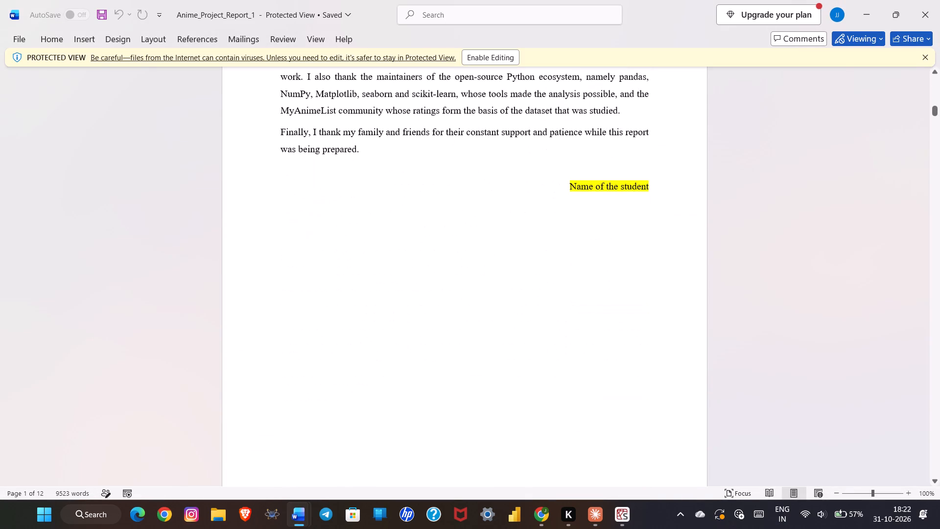
scroll(414, 291, "up", 2)
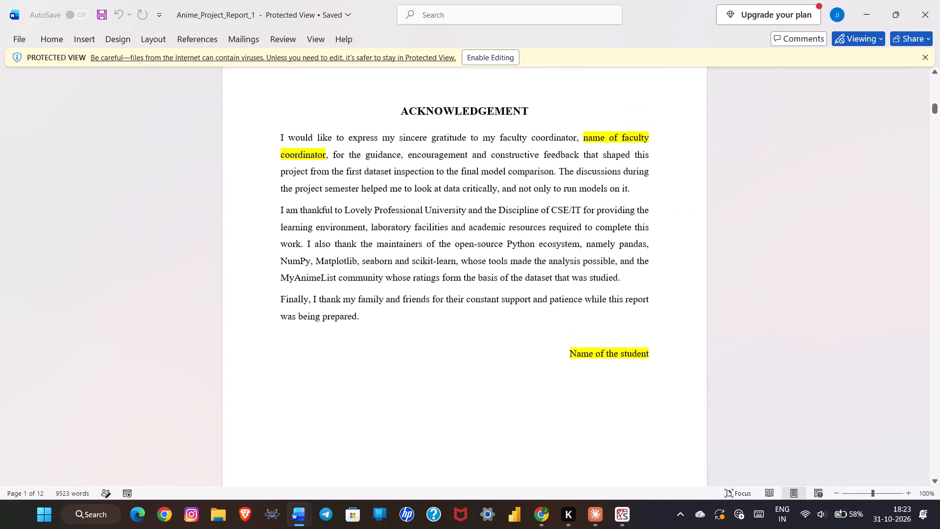
scroll(414, 291, "up", 1)
scroll(414, 291, "down", 7)
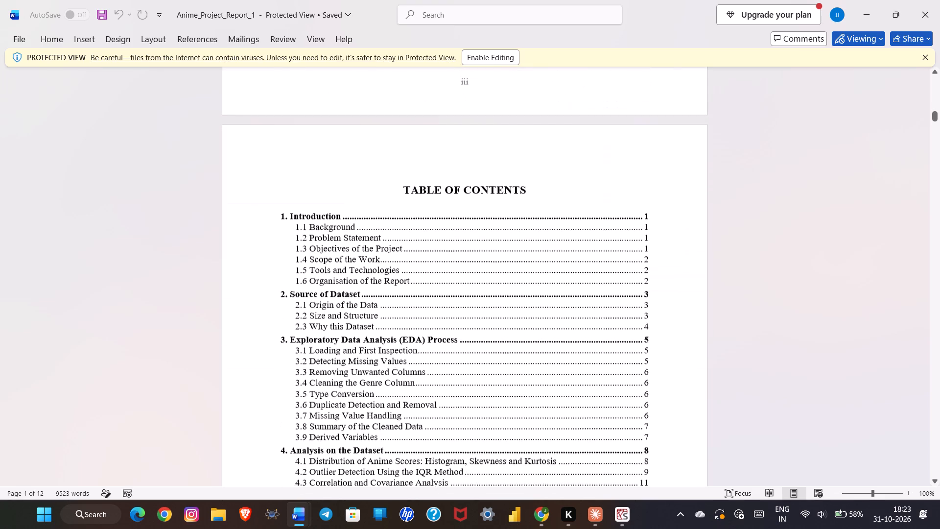
scroll(414, 291, "down", 5)
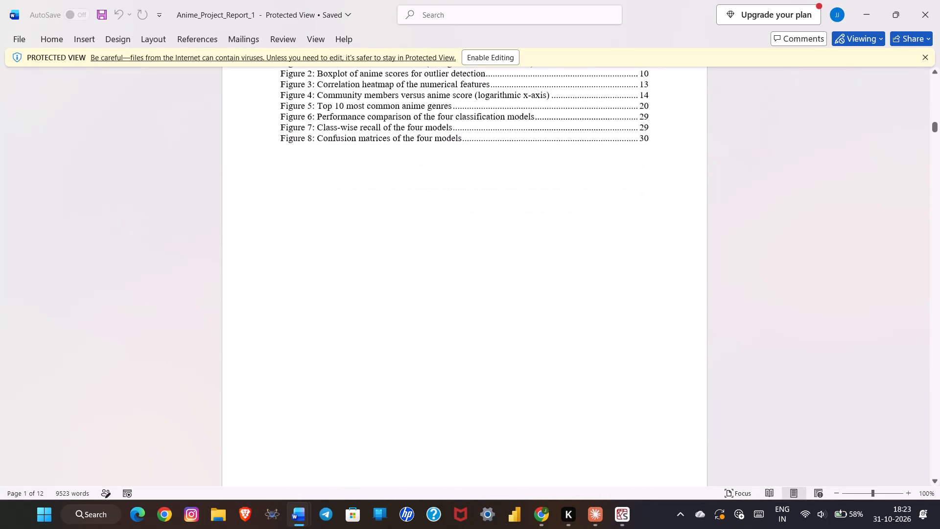
scroll(414, 291, "down", 20)
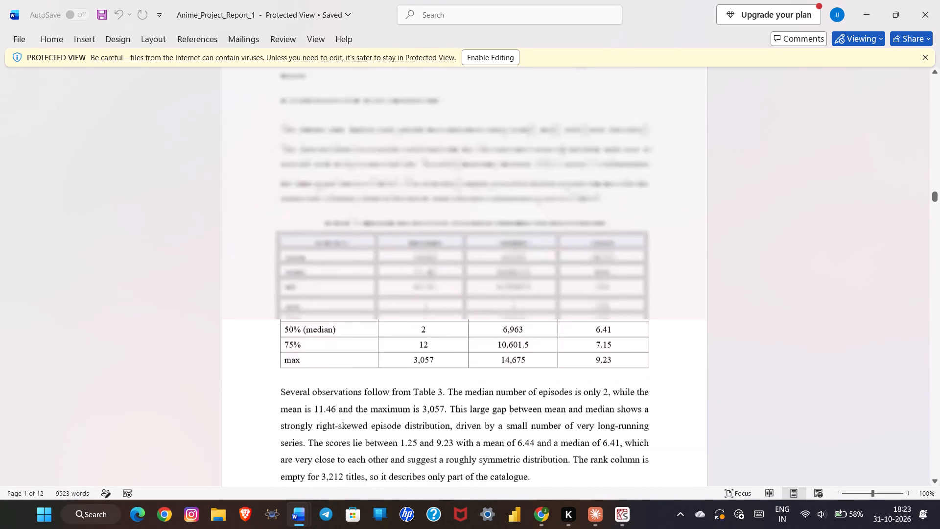
scroll(414, 291, "down", 13)
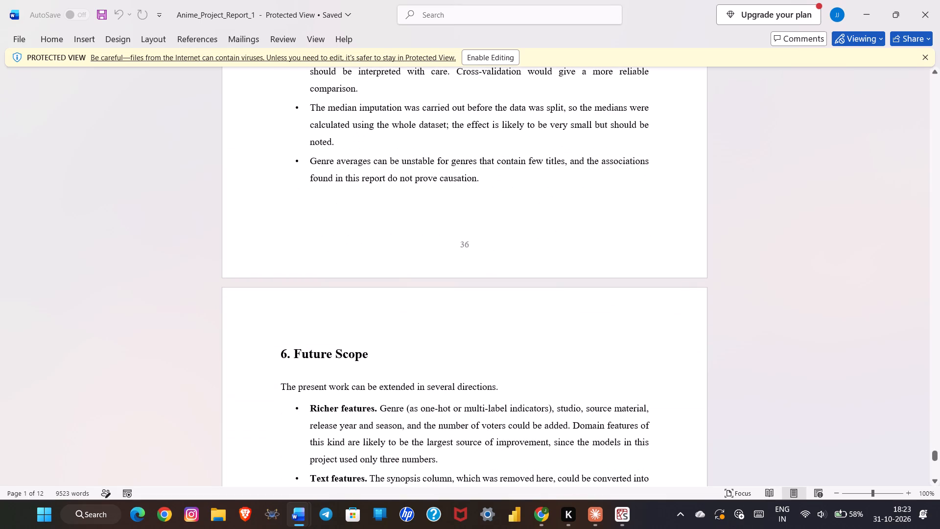
scroll(414, 291, "down", 4, "ctrl")
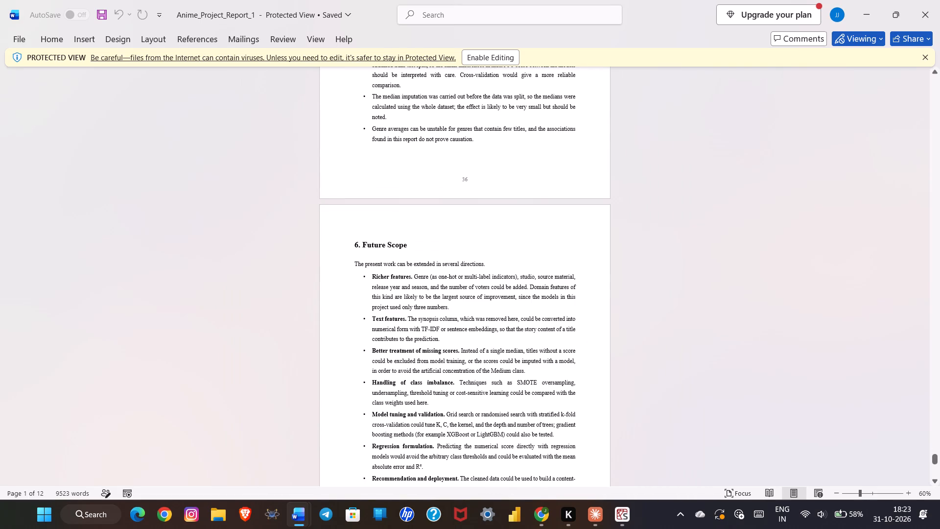
scroll(414, 291, "down", 16)
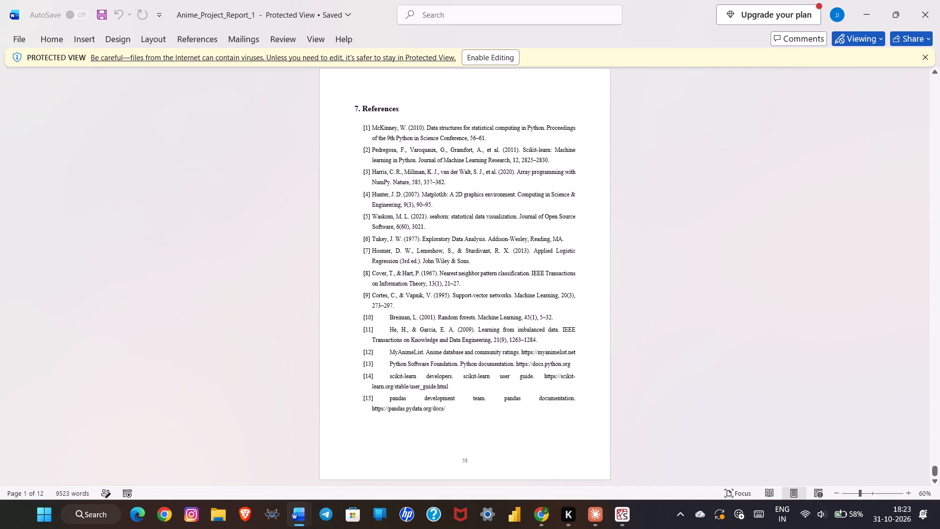
Enable editing of the report and accept updating the fields in the document.
left_click(472, 55)
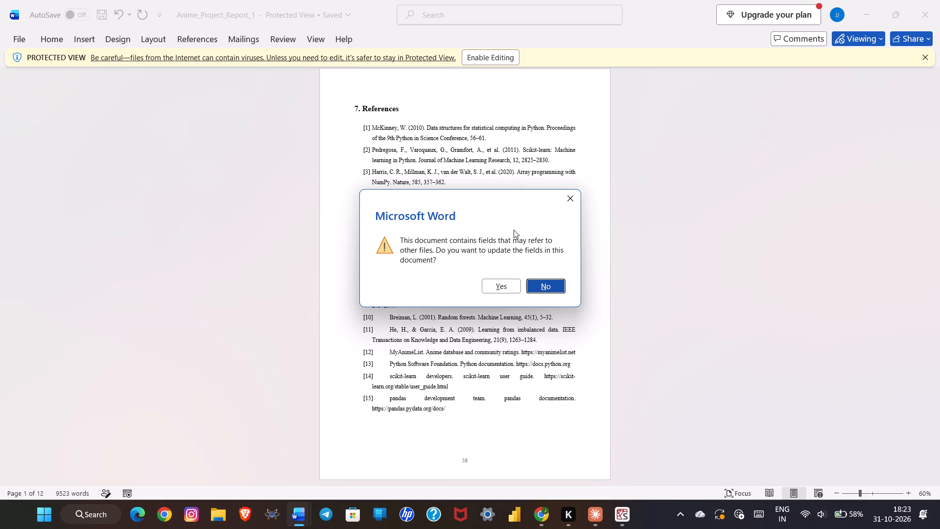
left_click(502, 284)
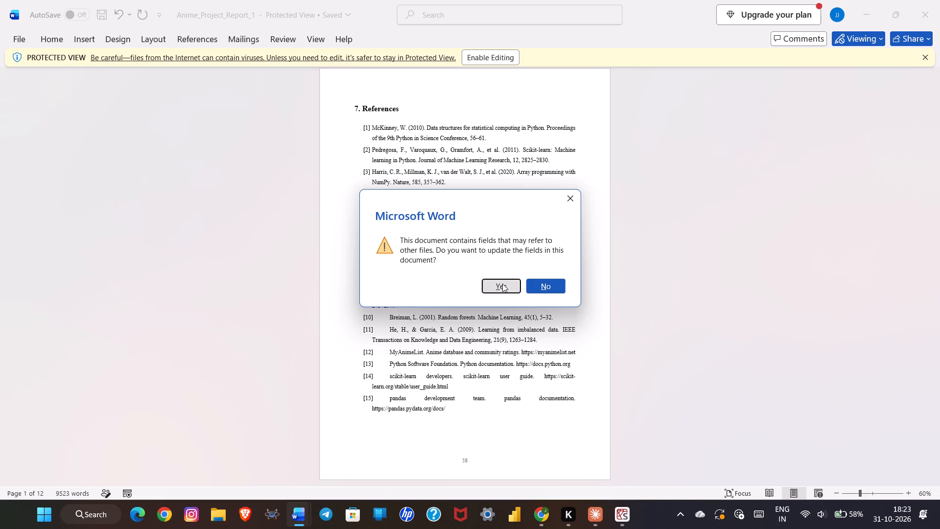
Look through the editable report and its page thumbnails, checking the references, front pages, table of contents and lists of figures and tables.
scroll(480, 294, "down", 2)
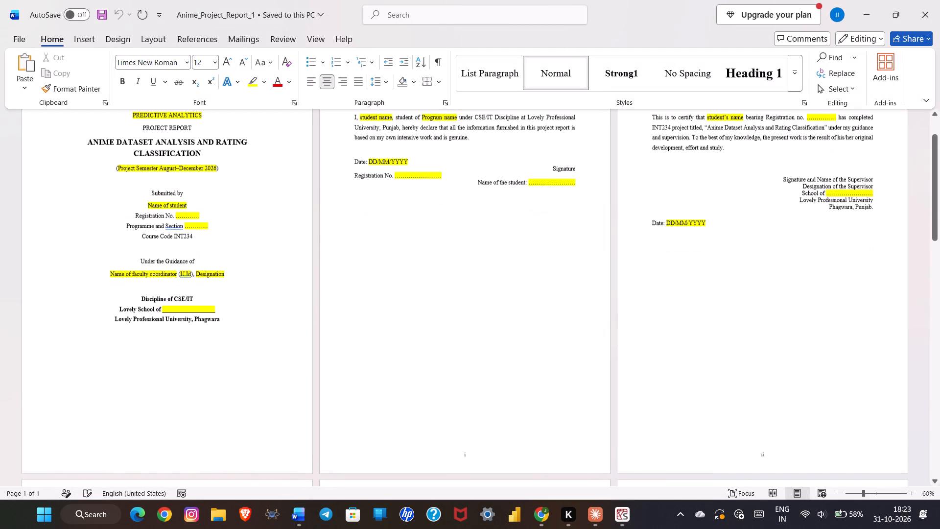
scroll(480, 294, "down", 20)
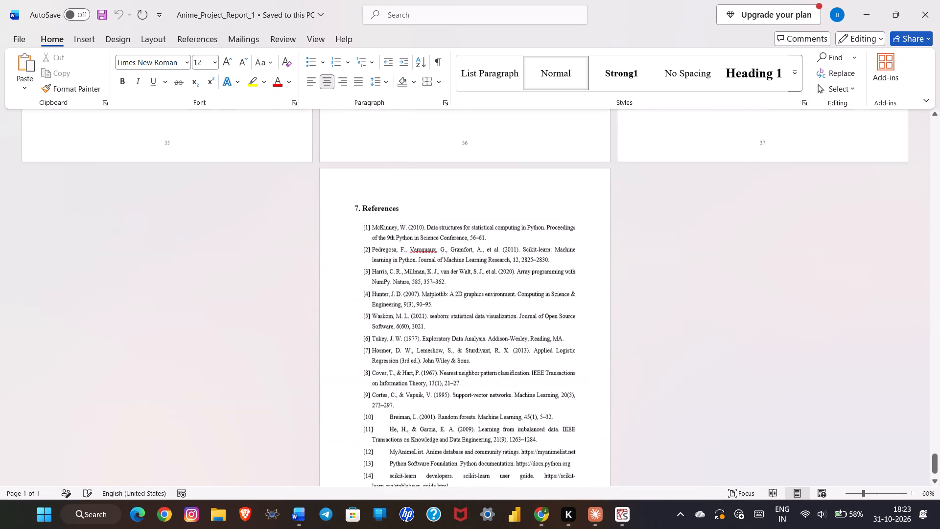
scroll(480, 294, "down", 3)
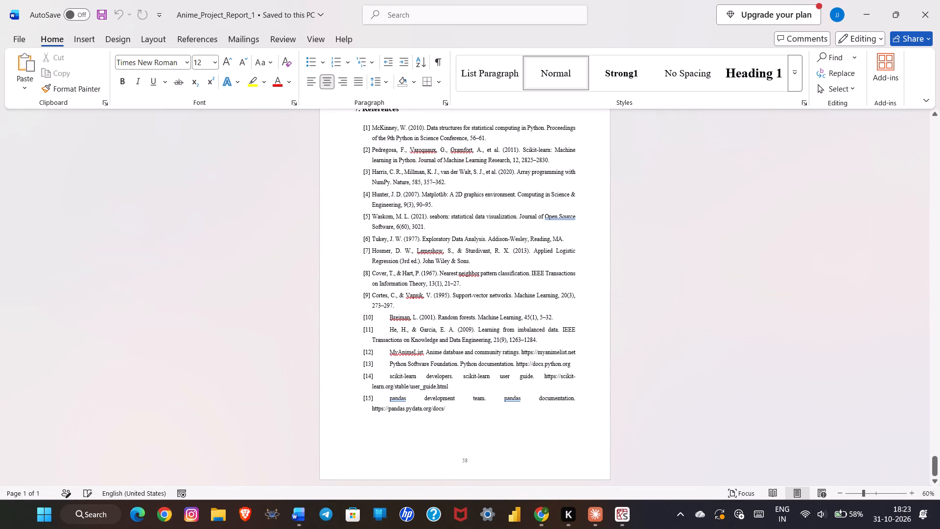
left_click(23, 499)
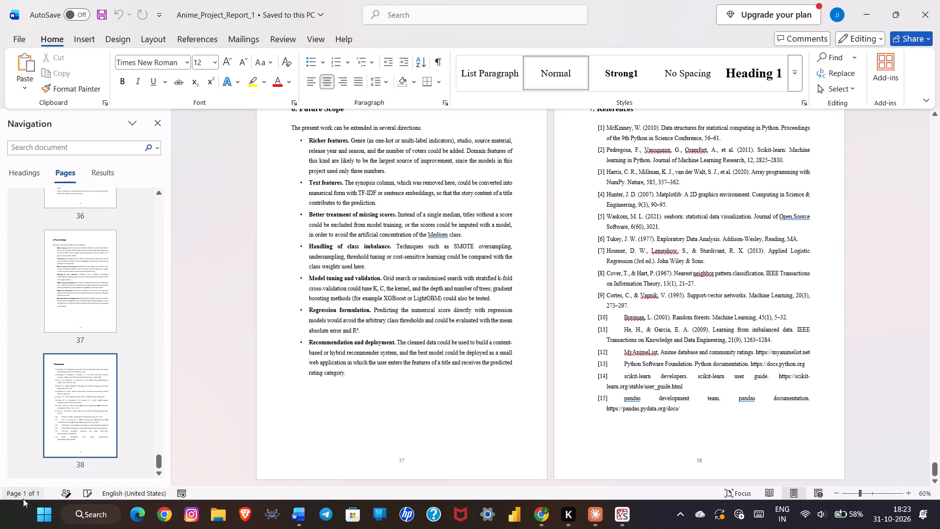
scroll(78, 242, "up", 15)
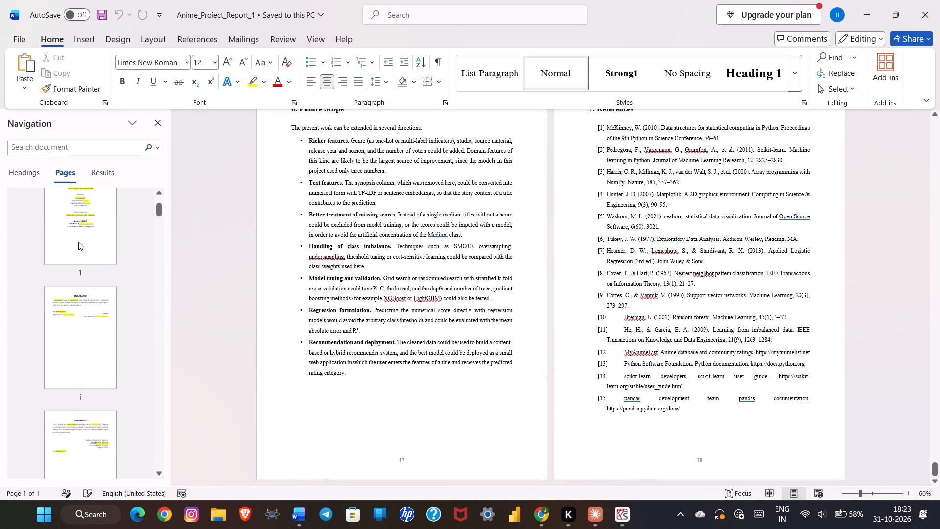
scroll(78, 242, "up", 4)
left_click(155, 117)
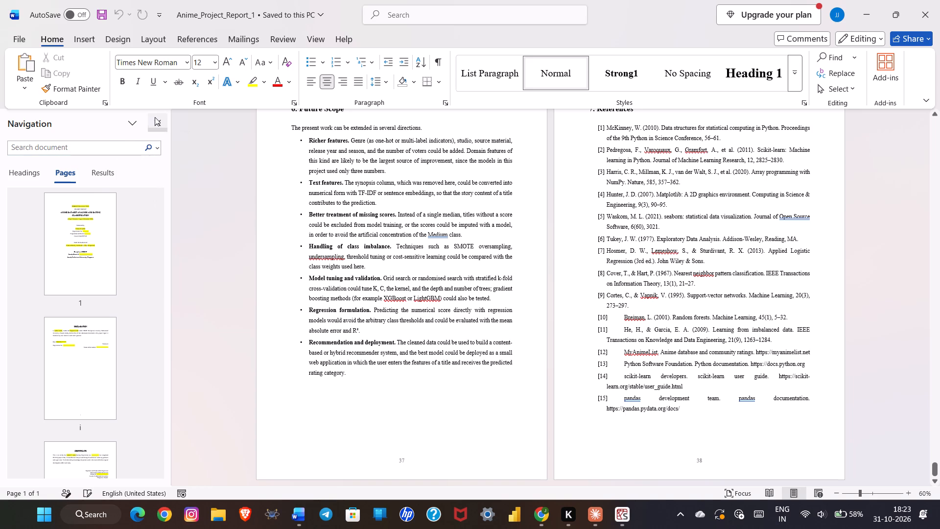
scroll(383, 209, "up", 20)
scroll(383, 209, "up", 20)
scroll(383, 209, "up", 20)
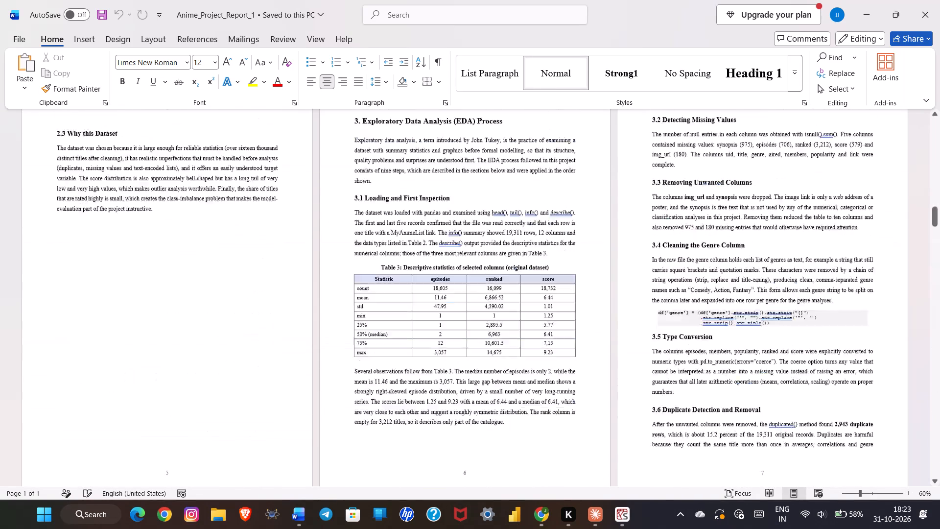
scroll(383, 209, "up", 11)
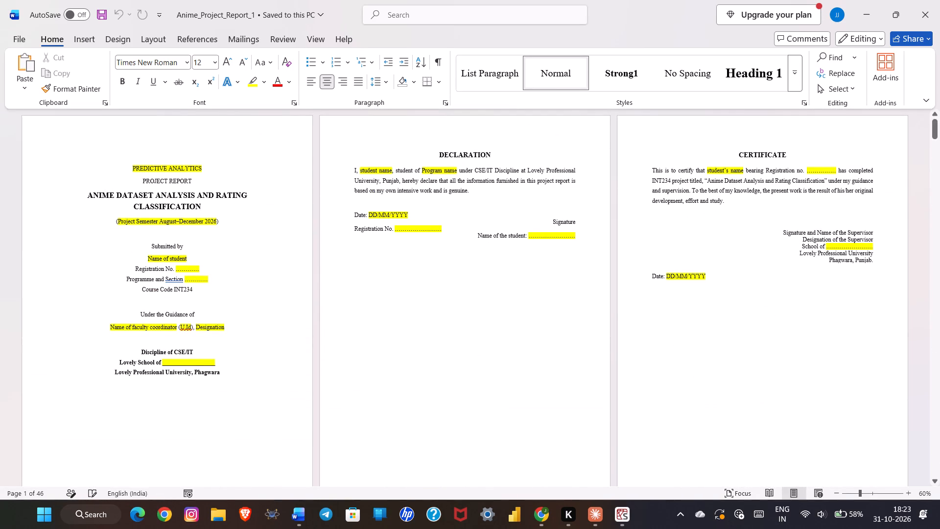
scroll(415, 293, "down", 7)
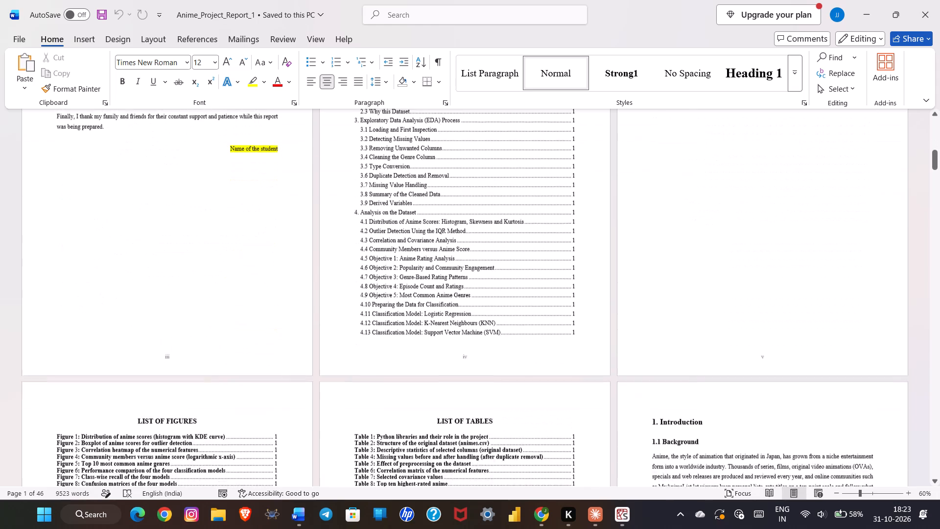
scroll(415, 293, "down", 2)
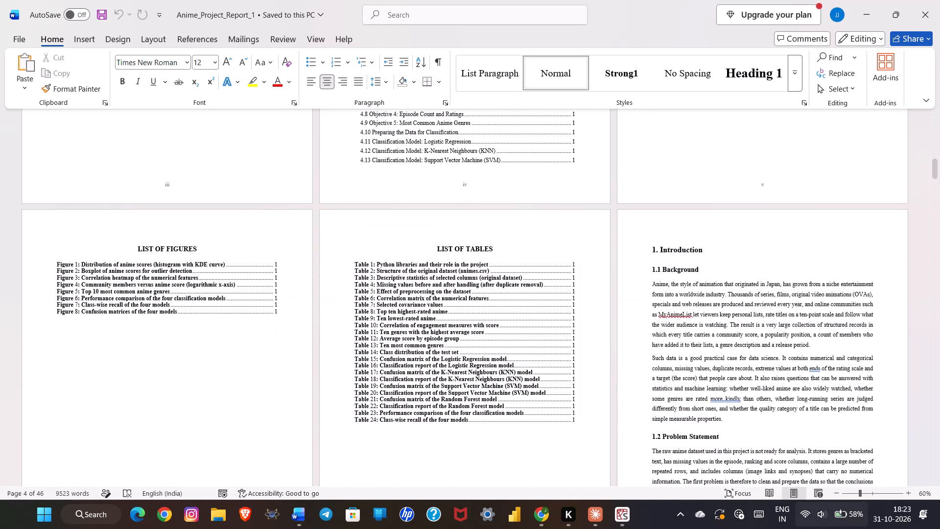
Turn off Night light in the Windows quick settings.
left_click(825, 510)
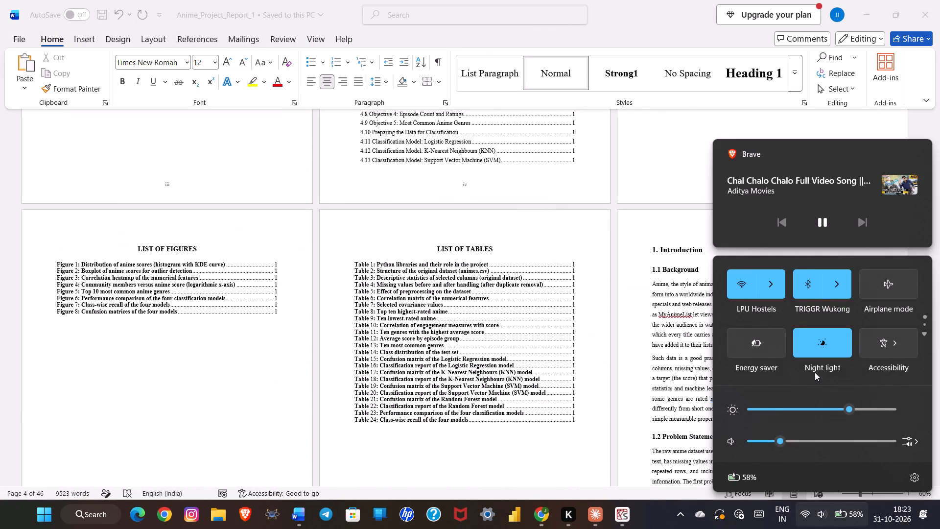
left_click(821, 355)
left_click(823, 515)
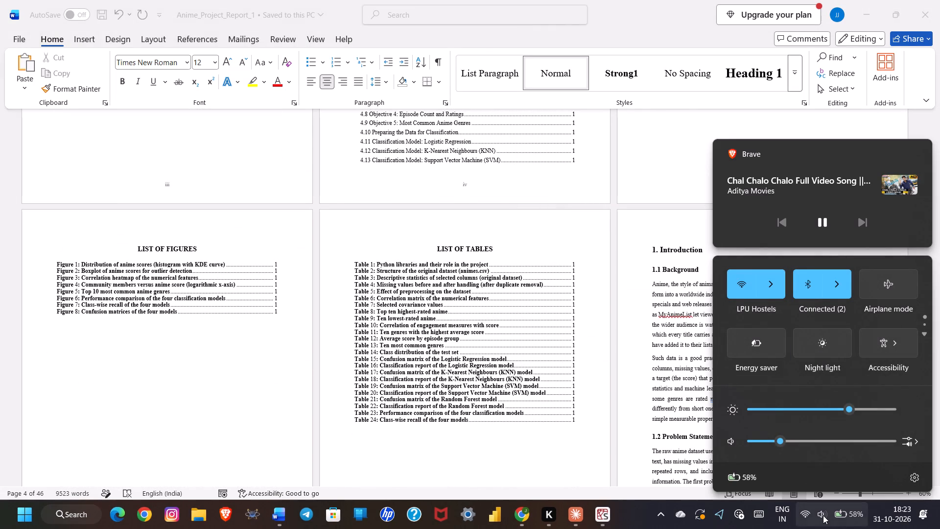
Look through the report's introduction, dataset source and exploratory data analysis chapters, including Tables 1 to 5.
scroll(722, 374, "down", 5)
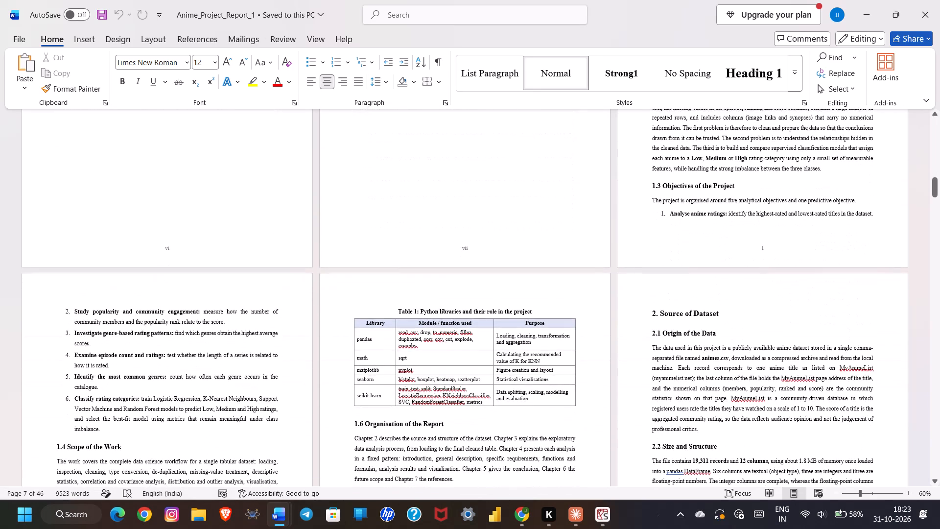
scroll(722, 374, "down", 1)
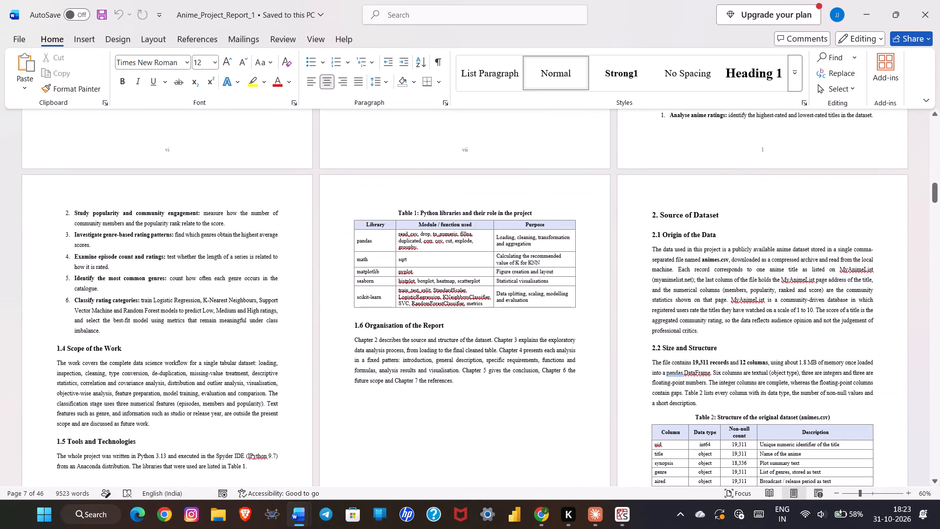
scroll(504, 376, "down", 2)
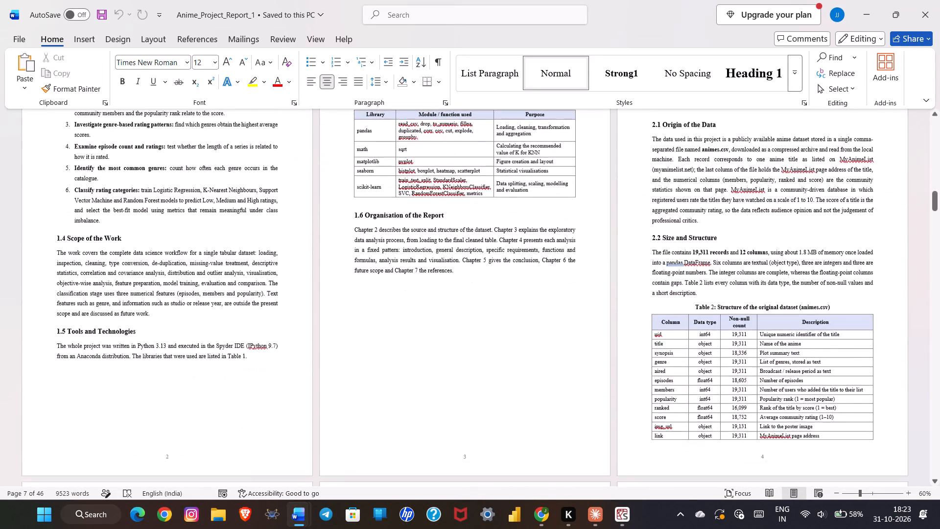
scroll(504, 376, "down", 3)
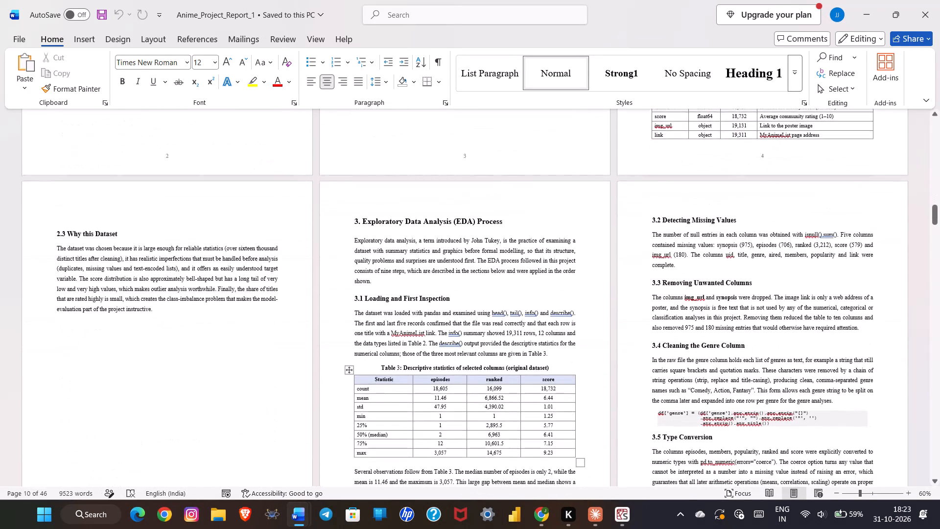
scroll(504, 376, "down", 1)
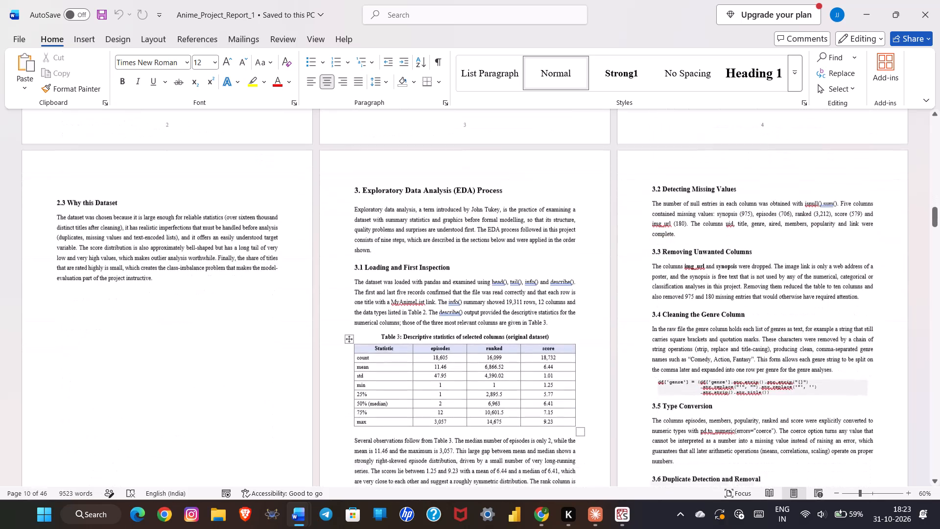
scroll(504, 376, "down", 8)
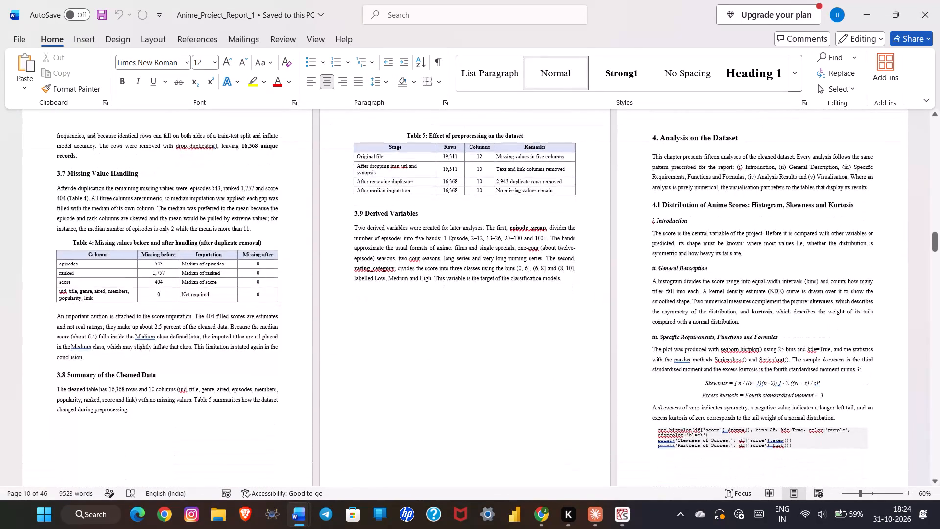
Look through the chapter 4 analyses from score distribution and outlier detection to the five objectives, with their figures and tables.
scroll(504, 376, "down", 5)
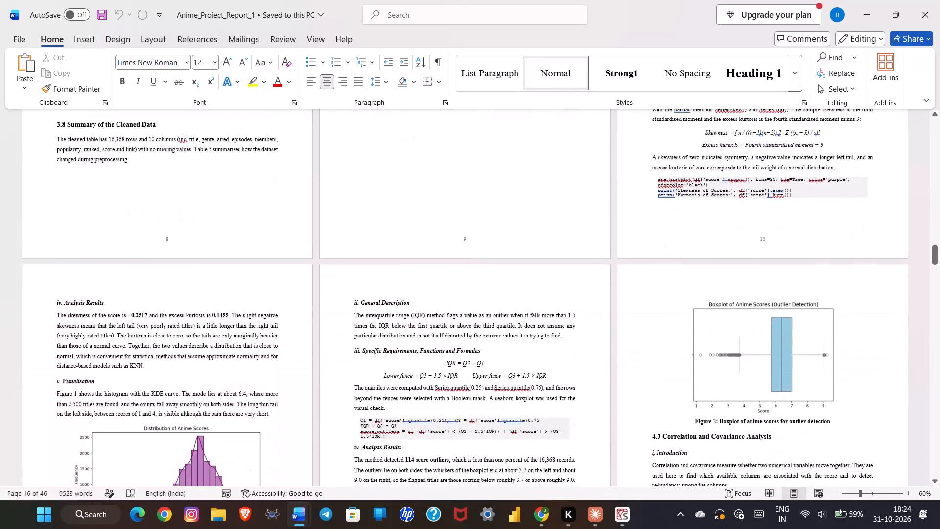
scroll(504, 376, "down", 2)
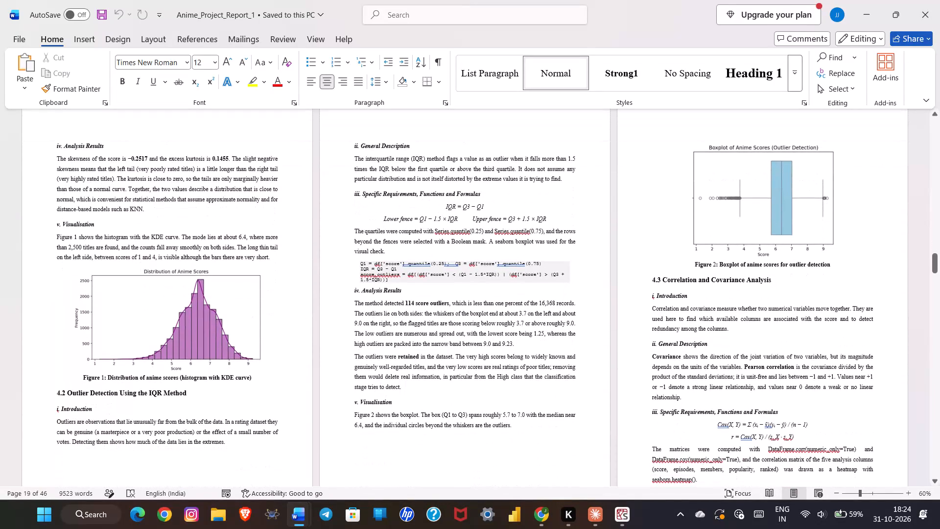
scroll(504, 376, "down", 6)
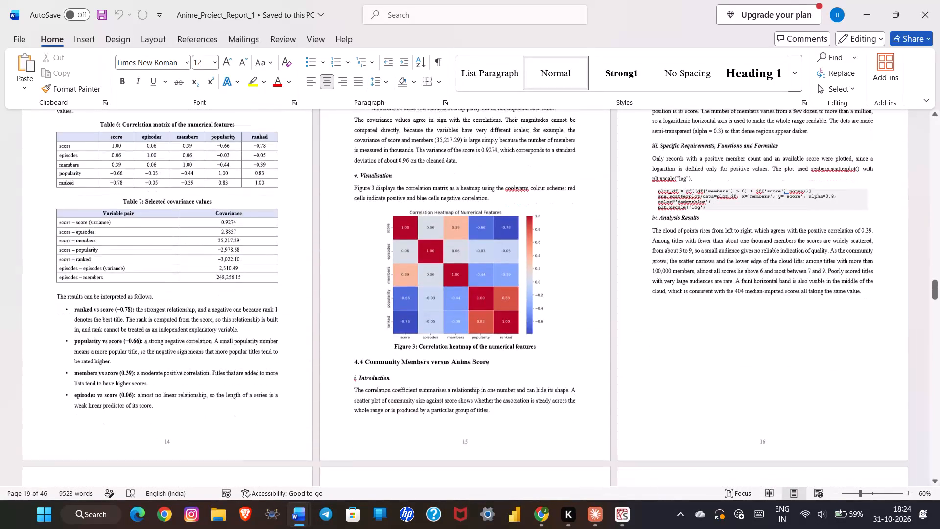
scroll(504, 376, "down", 4)
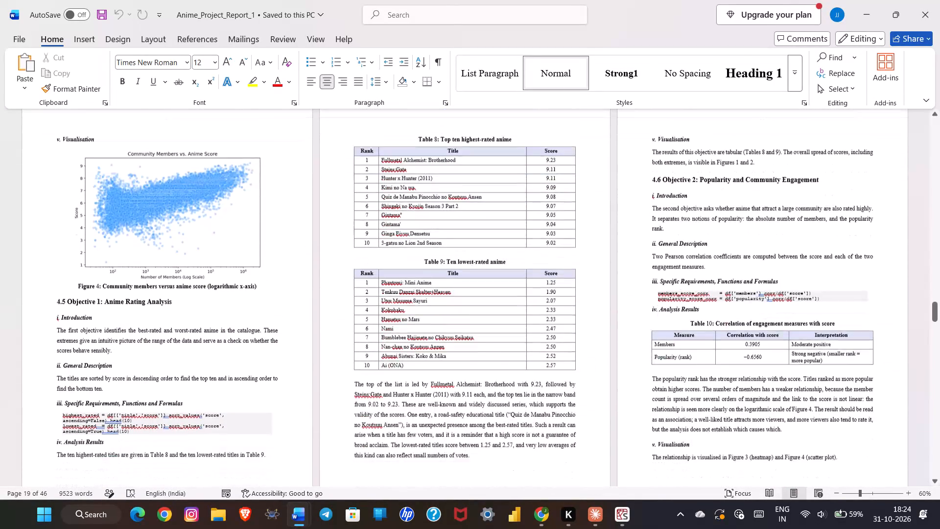
scroll(504, 376, "down", 7)
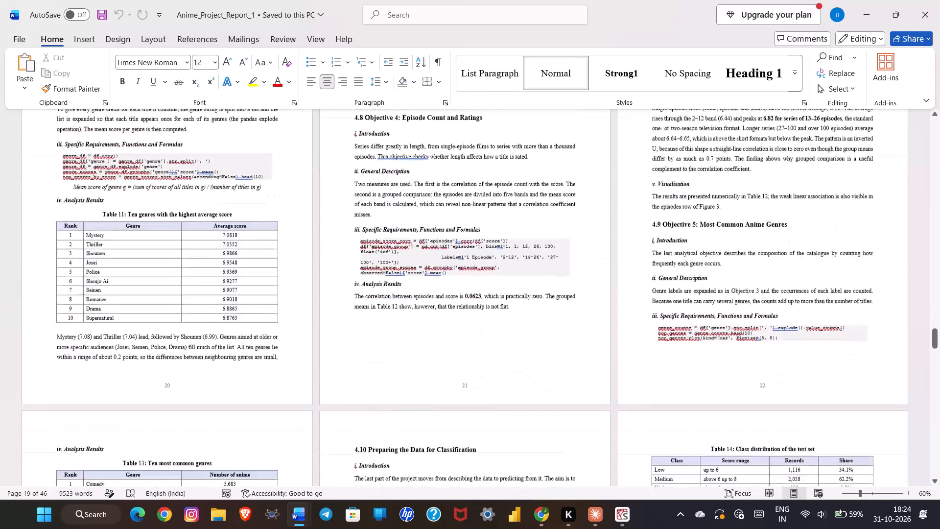
Look through the classification sections, covering data preparation, Logistic Regression, KNN, SVM and Random Forest.
scroll(504, 376, "down", 6)
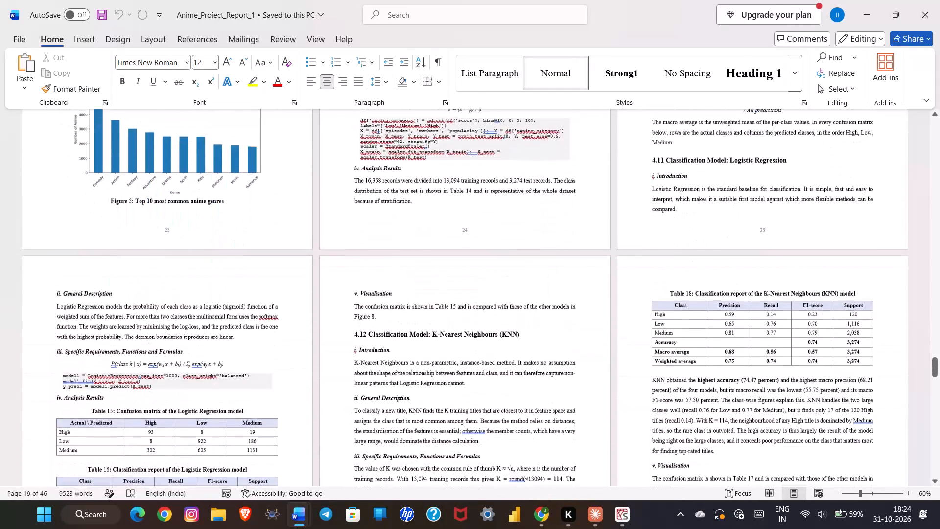
scroll(504, 376, "down", 4)
scroll(504, 376, "right", 1)
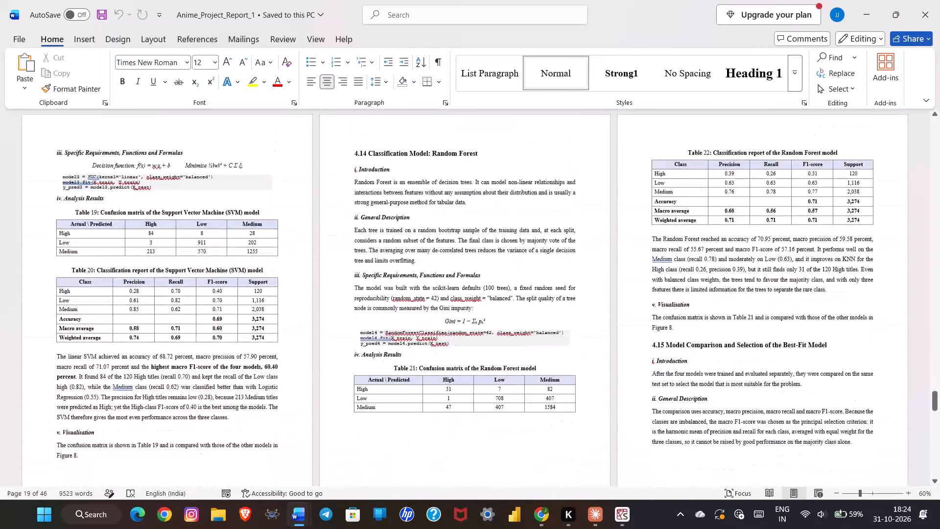
scroll(504, 376, "right", 1)
scroll(504, 376, "up", 1)
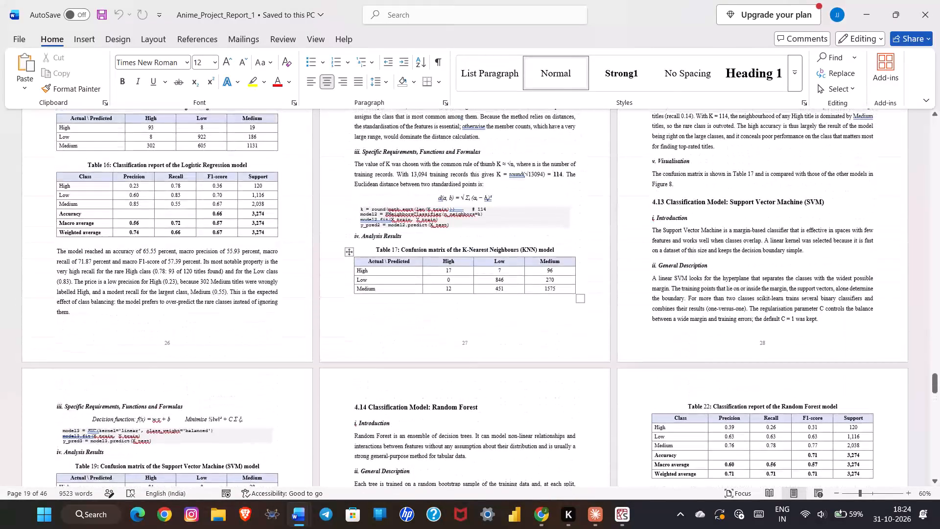
scroll(504, 376, "down", 5)
scroll(504, 376, "up", 6)
scroll(504, 376, "down", 1)
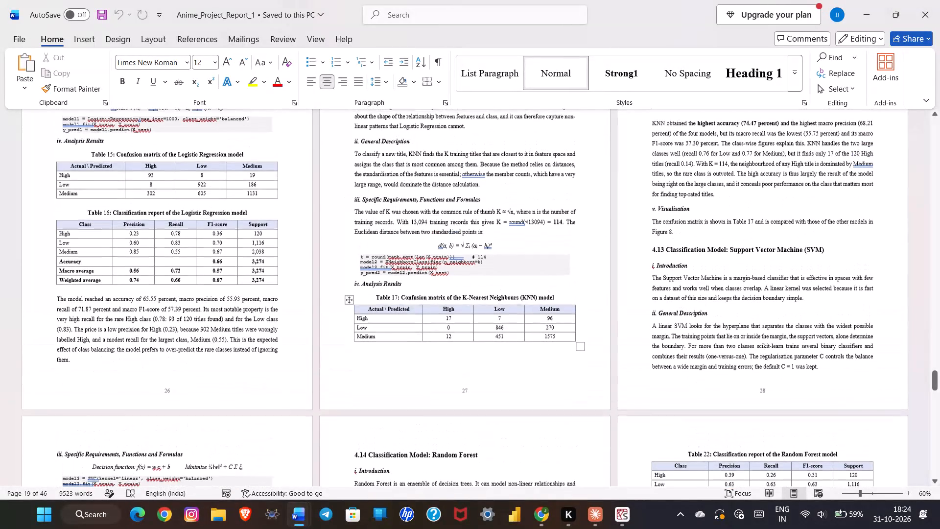
scroll(504, 376, "down", 3)
Examine the report's closing pages, from the model comparison tables and Figures 6 to 8 through the conclusion, future scope and references.
scroll(504, 376, "up", 1)
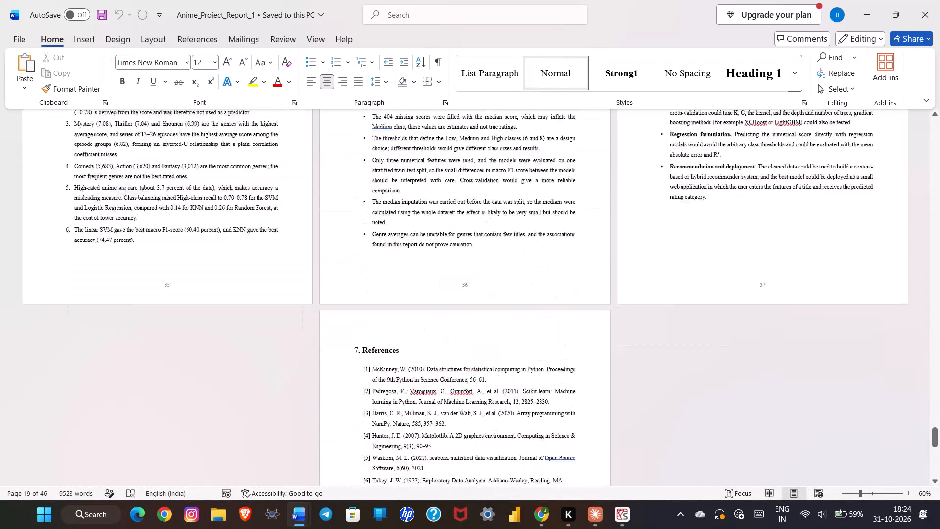
scroll(504, 376, "up", 1)
scroll(504, 376, "down", 1)
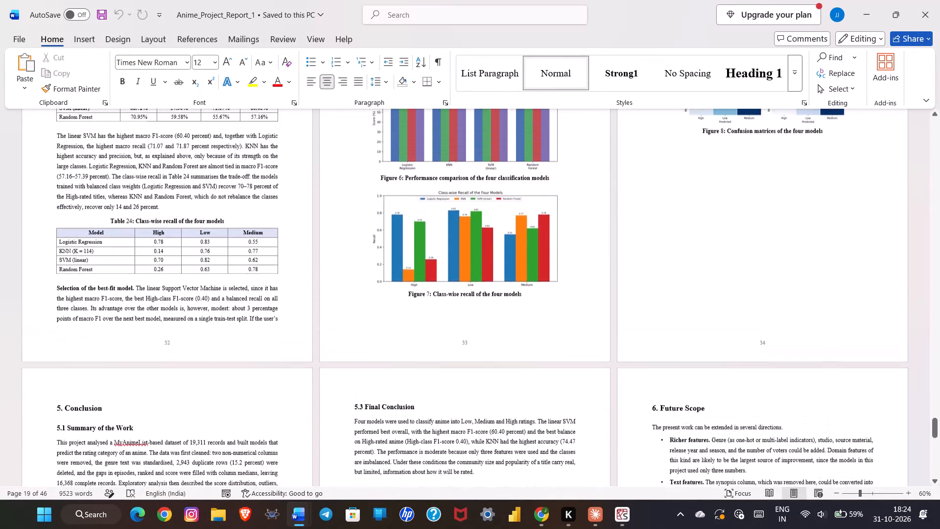
scroll(504, 376, "down", 1)
scroll(504, 376, "up", 1)
scroll(504, 376, "down", 3)
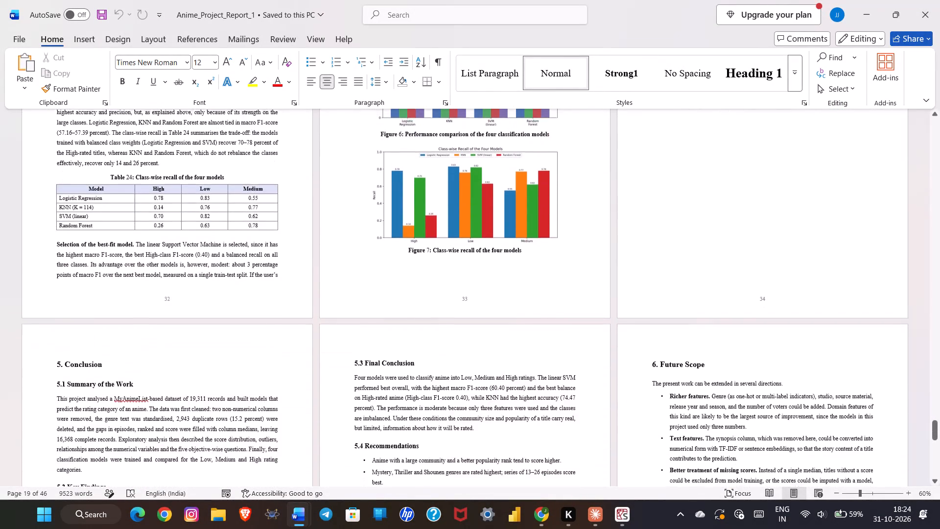
scroll(504, 376, "up", 3)
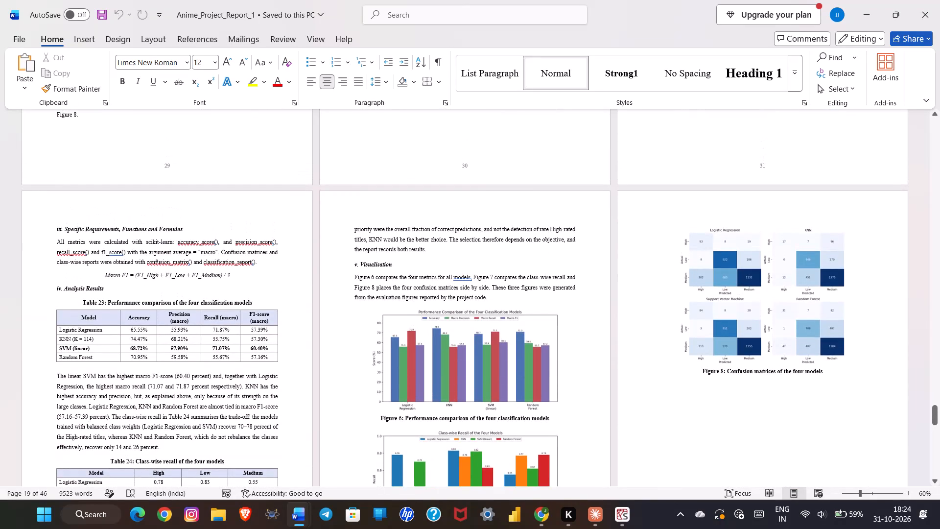
scroll(504, 376, "down", 2)
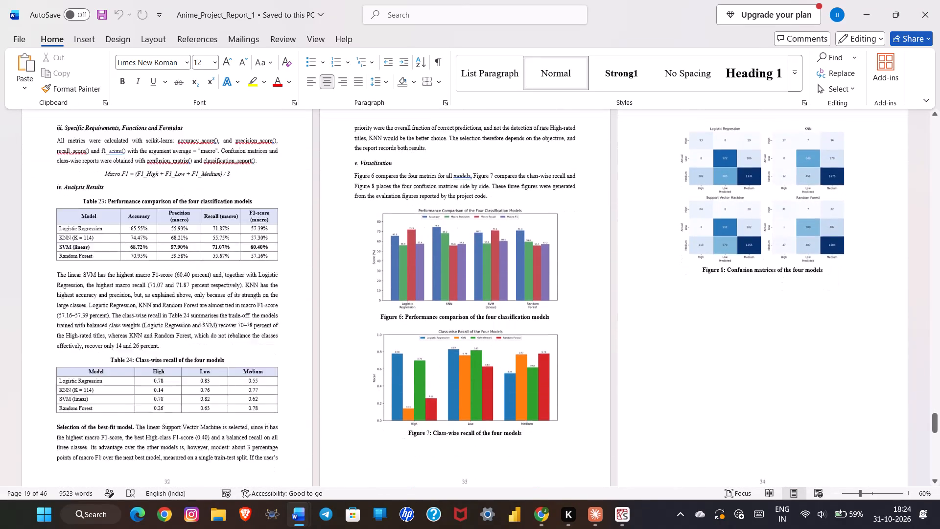
scroll(504, 376, "down", 5)
scroll(504, 376, "up", 20)
scroll(504, 376, "up", 10)
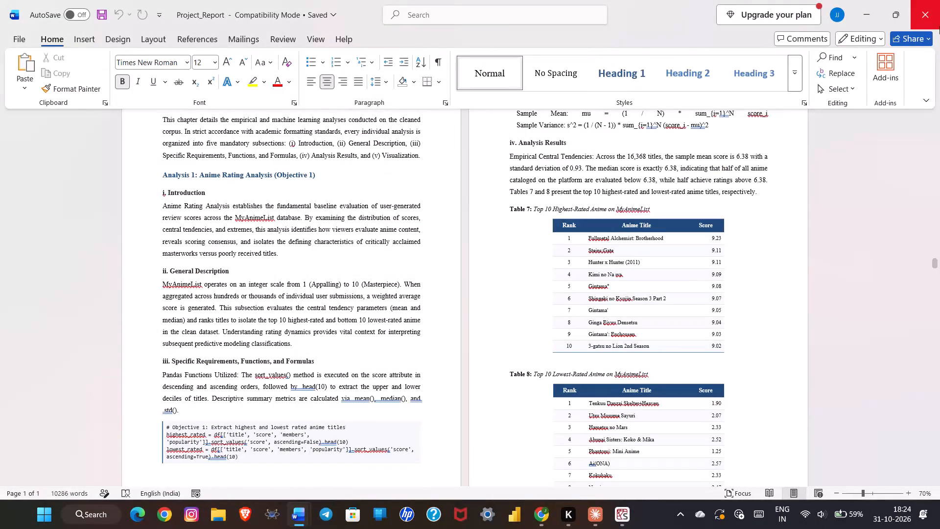
Close the existing Project_Report document.
left_click(939, 0)
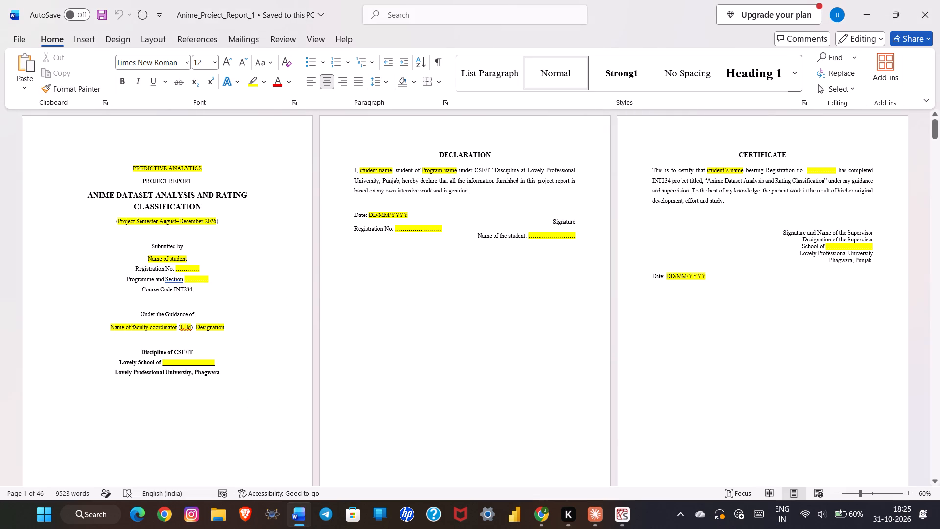
left_click_drag(202, 168, 138, 170)
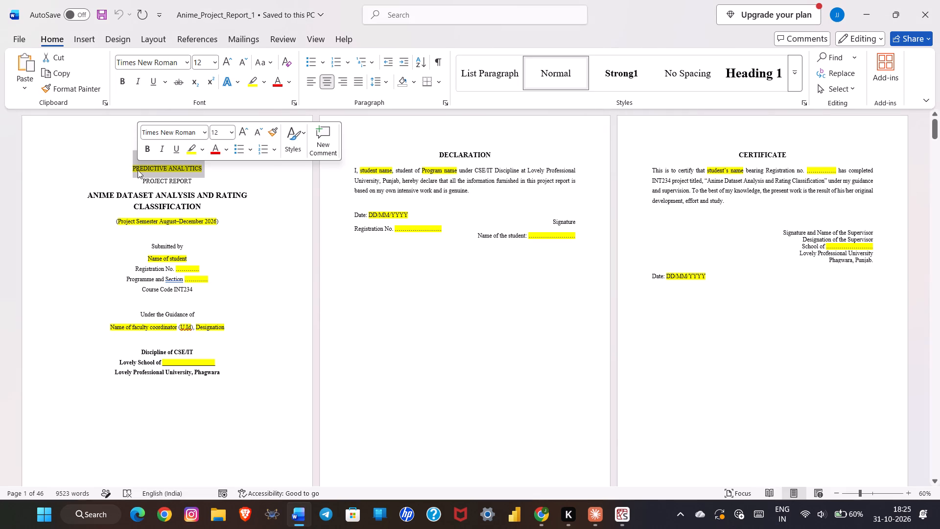
left_click(206, 152)
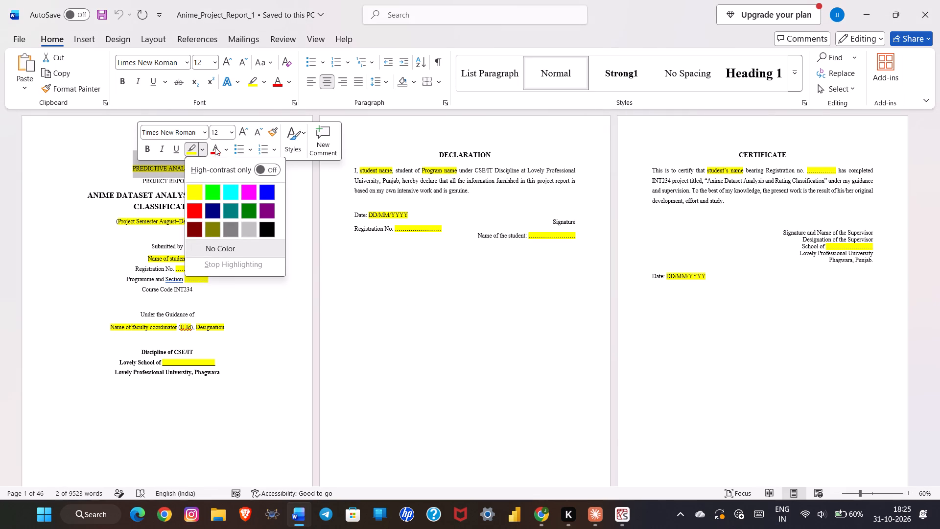
left_click(224, 149)
left_click(230, 187)
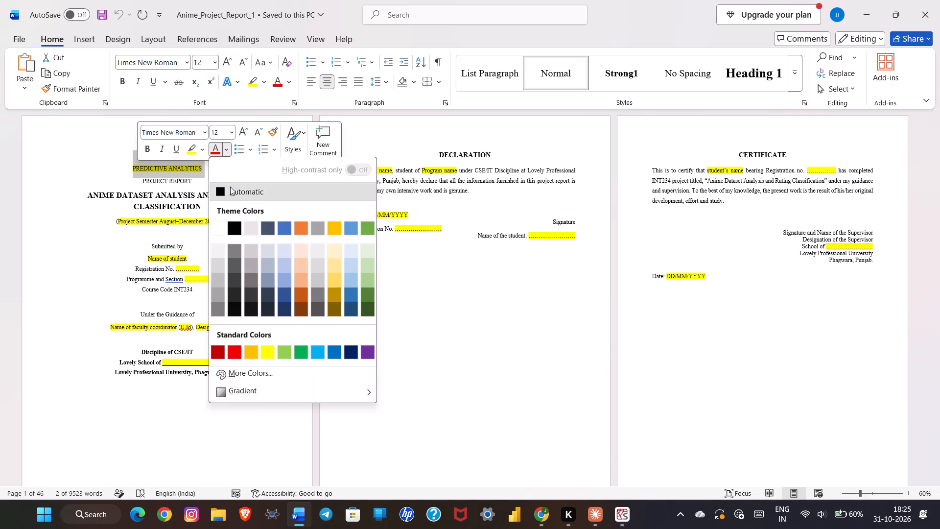
left_click(217, 155)
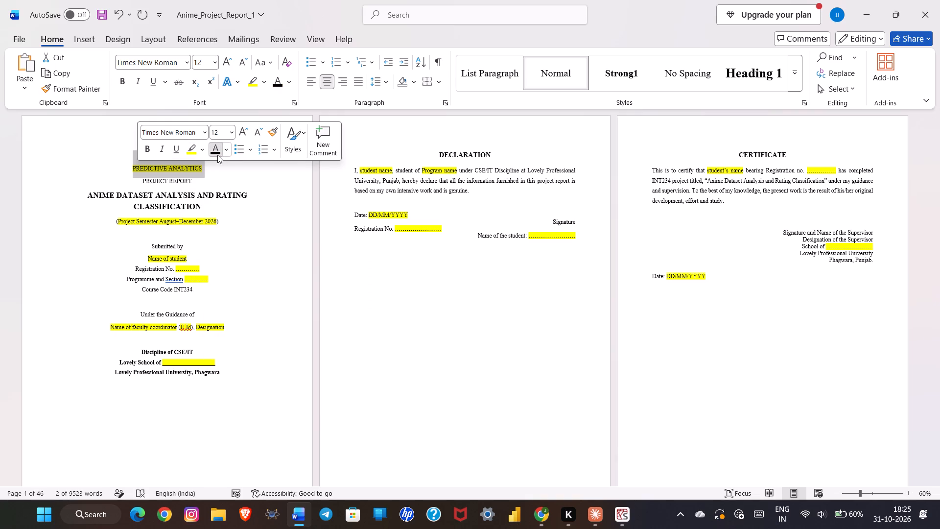
left_click(199, 150)
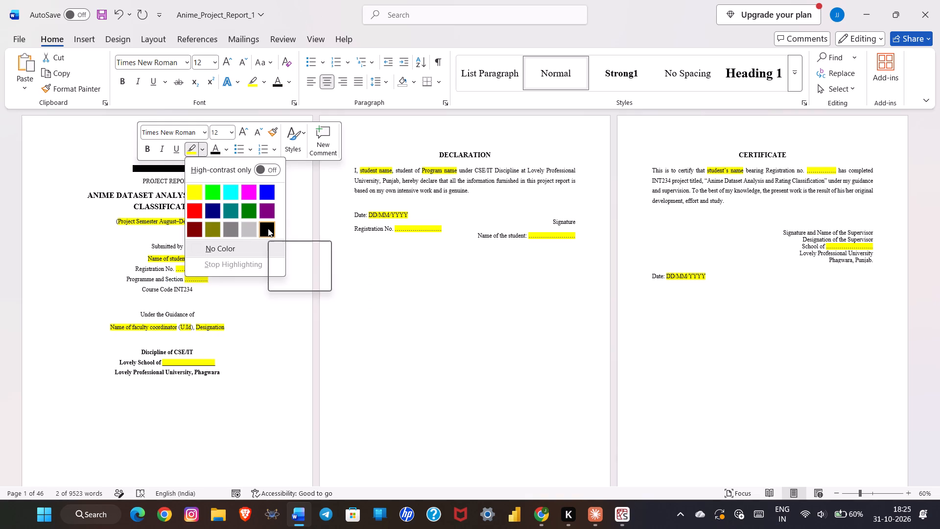
left_click(223, 247)
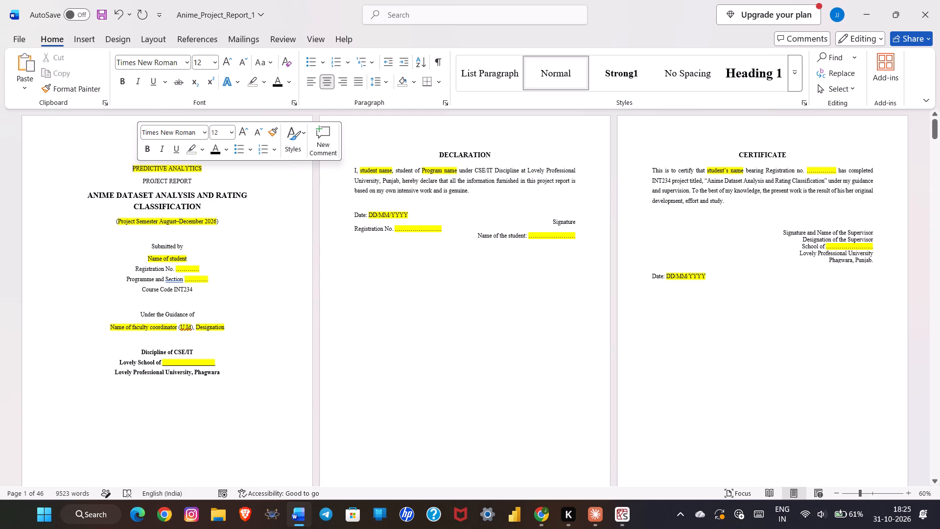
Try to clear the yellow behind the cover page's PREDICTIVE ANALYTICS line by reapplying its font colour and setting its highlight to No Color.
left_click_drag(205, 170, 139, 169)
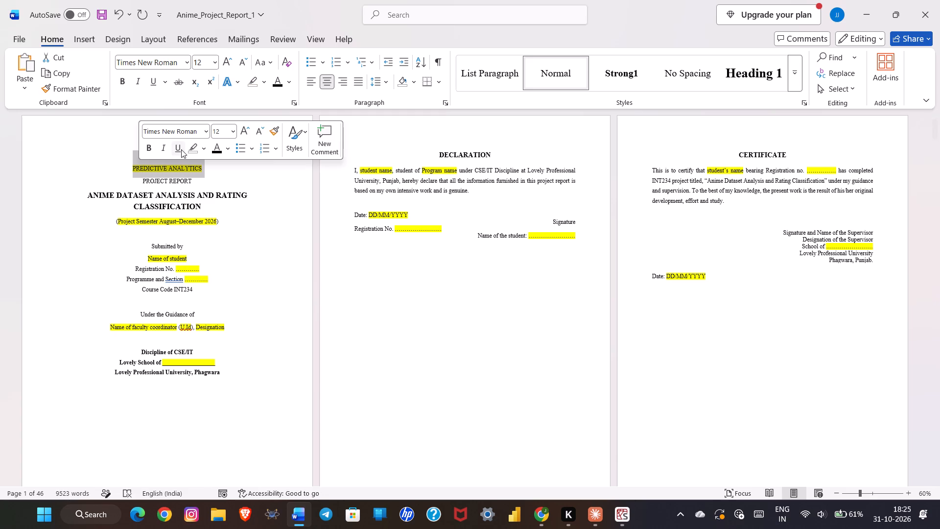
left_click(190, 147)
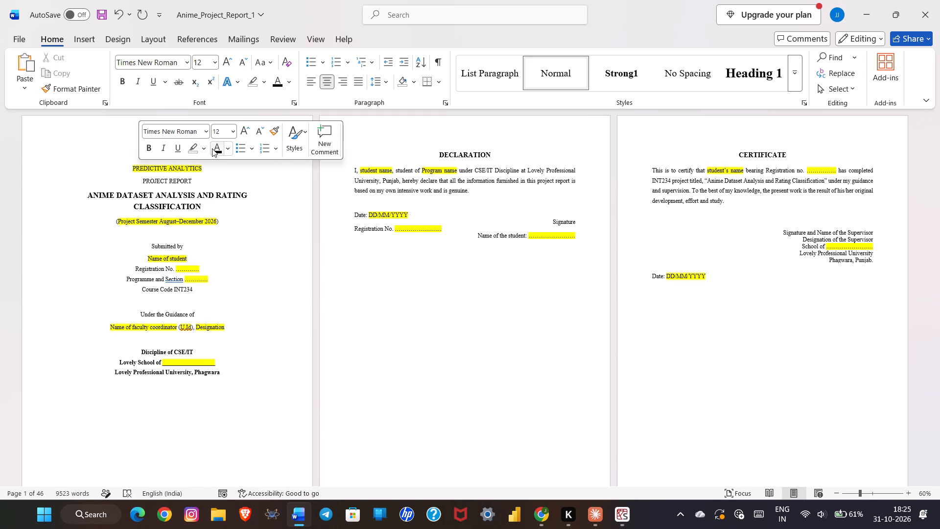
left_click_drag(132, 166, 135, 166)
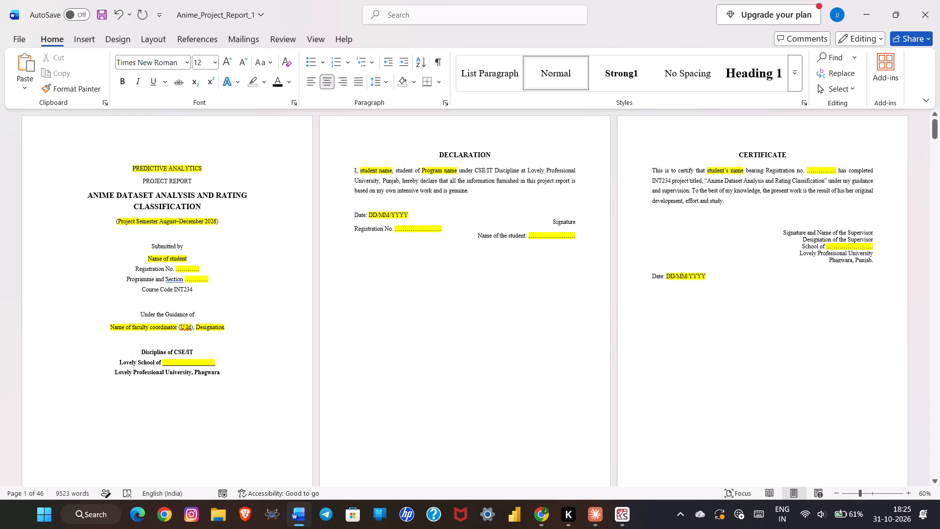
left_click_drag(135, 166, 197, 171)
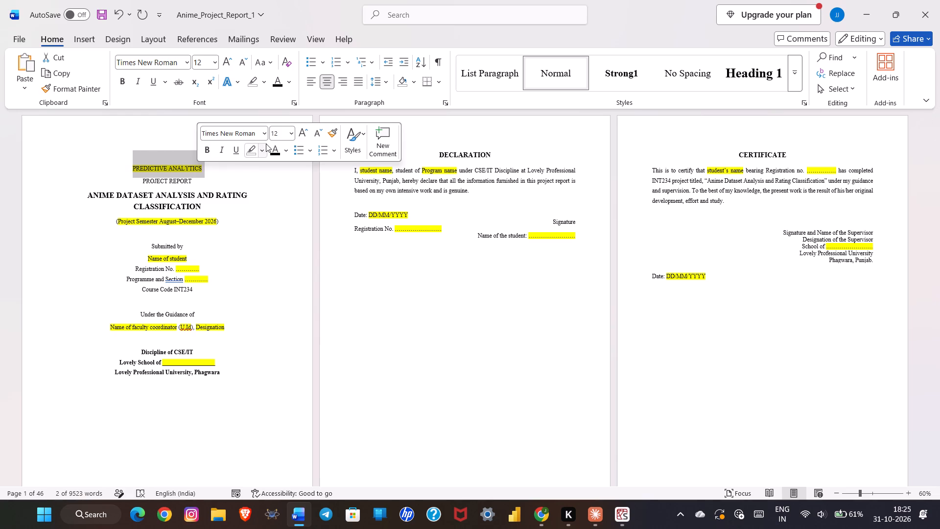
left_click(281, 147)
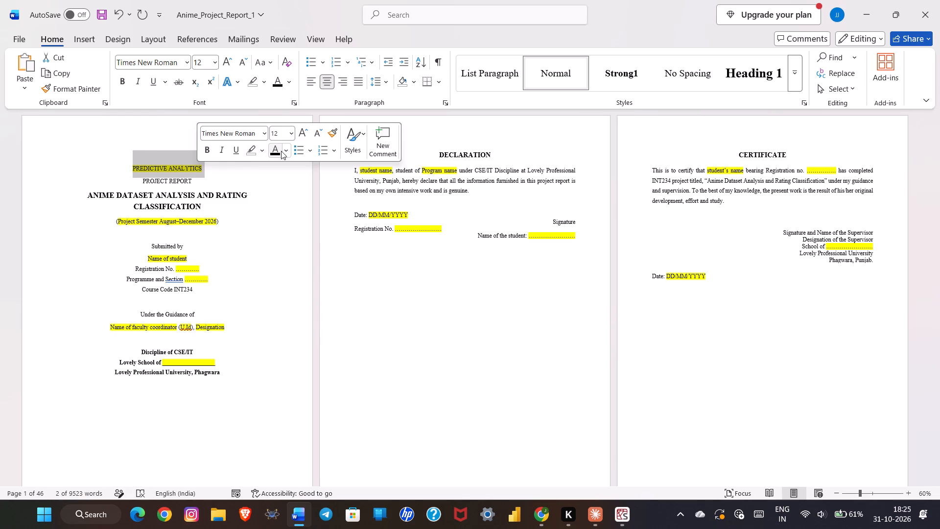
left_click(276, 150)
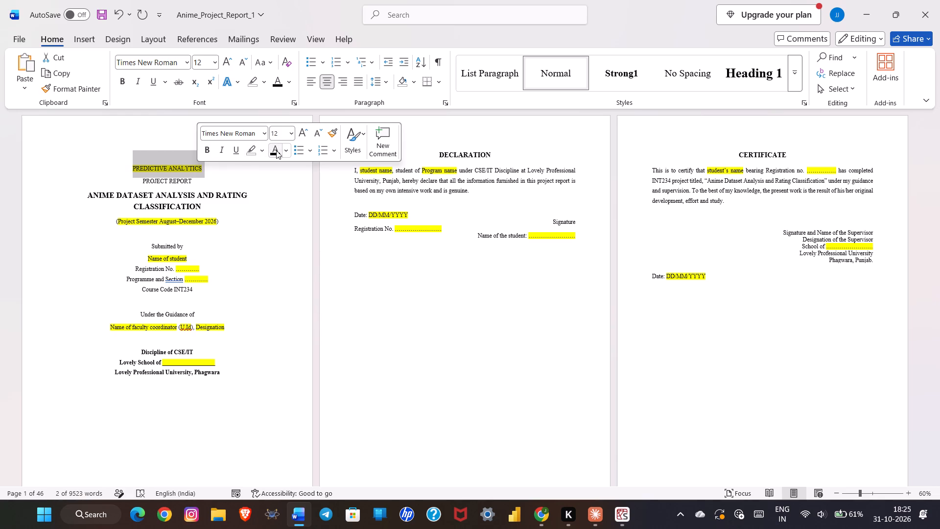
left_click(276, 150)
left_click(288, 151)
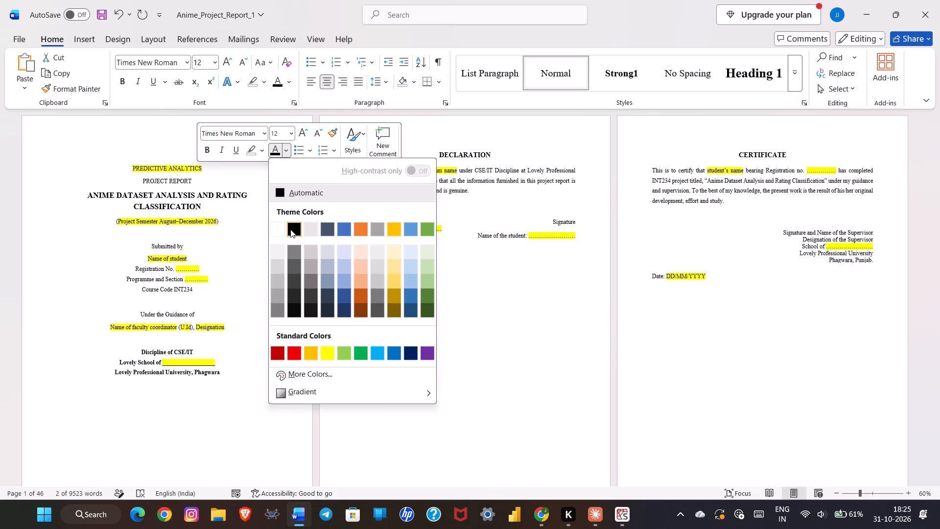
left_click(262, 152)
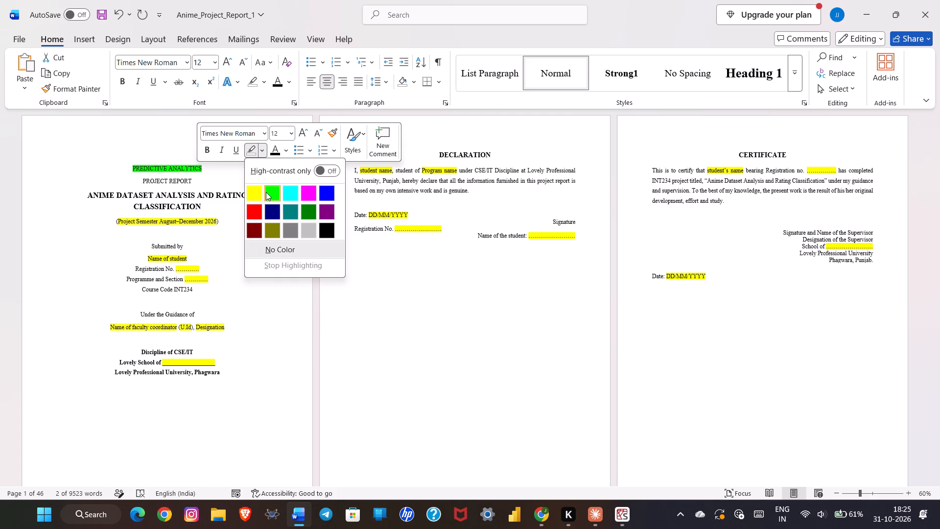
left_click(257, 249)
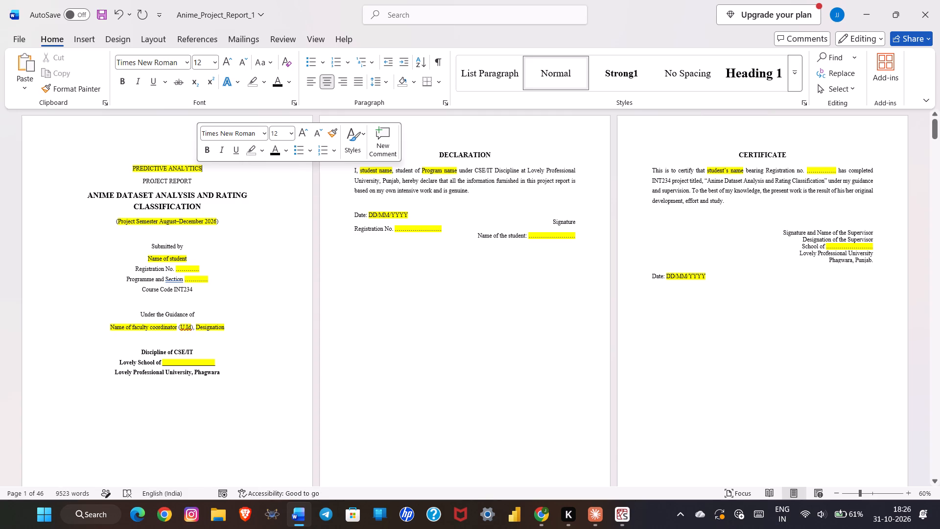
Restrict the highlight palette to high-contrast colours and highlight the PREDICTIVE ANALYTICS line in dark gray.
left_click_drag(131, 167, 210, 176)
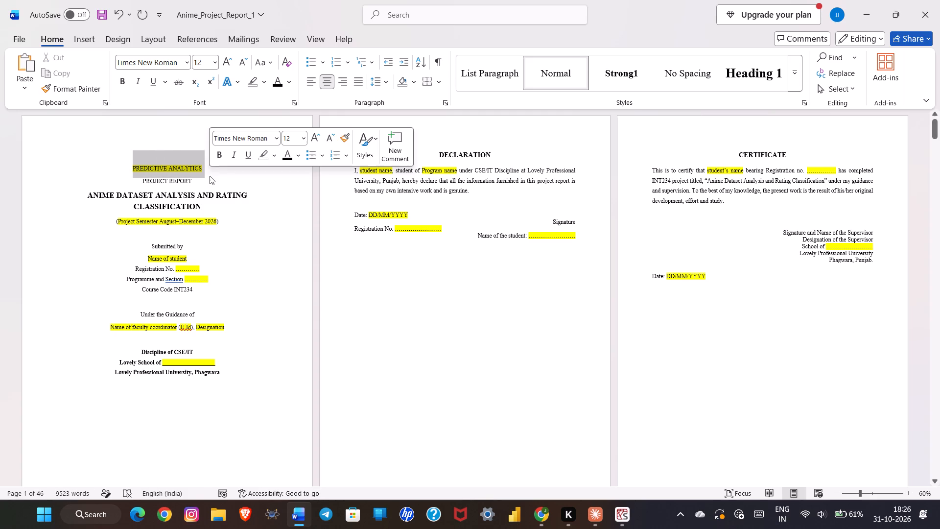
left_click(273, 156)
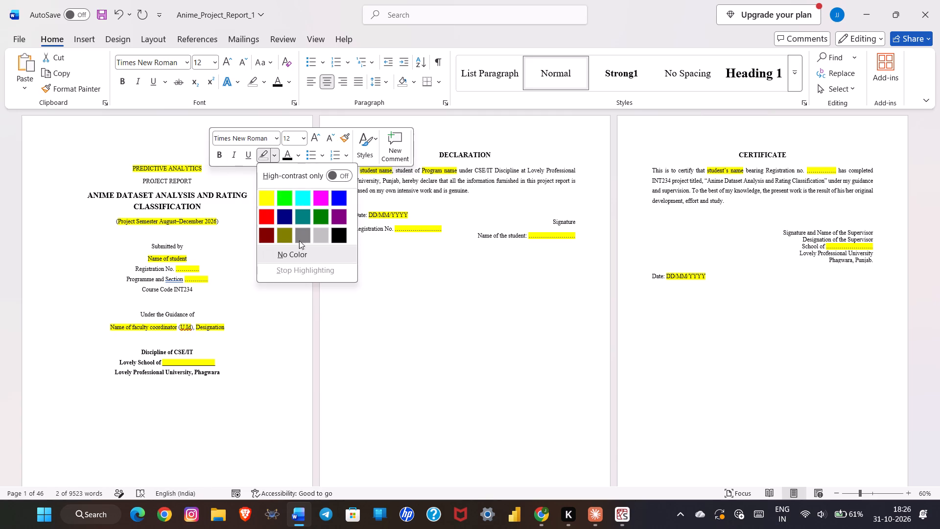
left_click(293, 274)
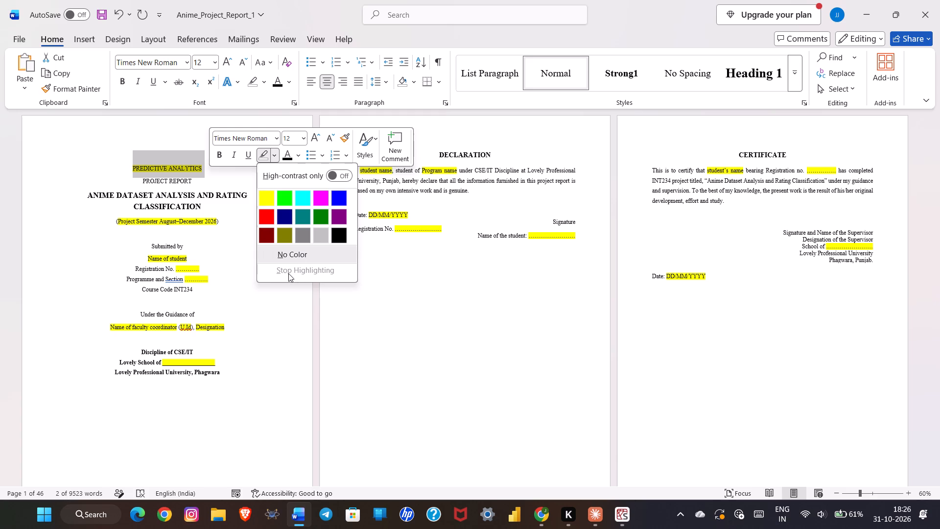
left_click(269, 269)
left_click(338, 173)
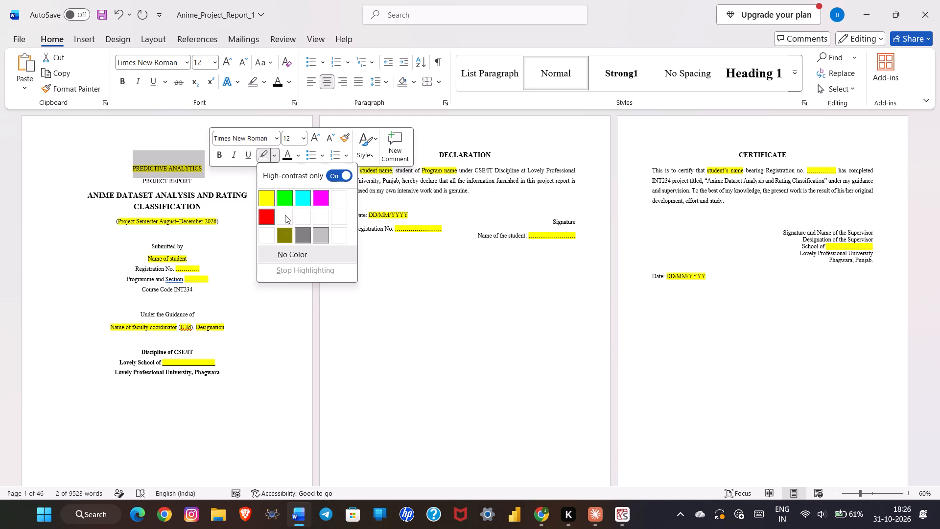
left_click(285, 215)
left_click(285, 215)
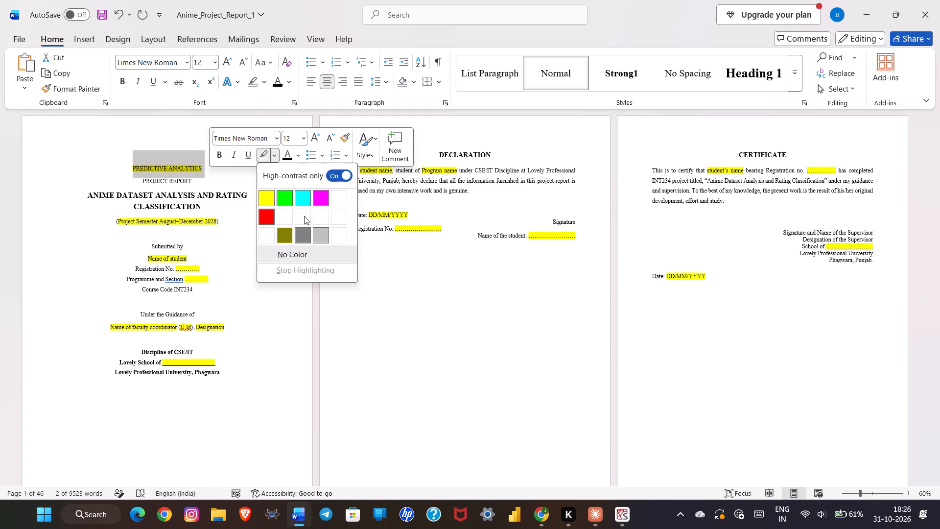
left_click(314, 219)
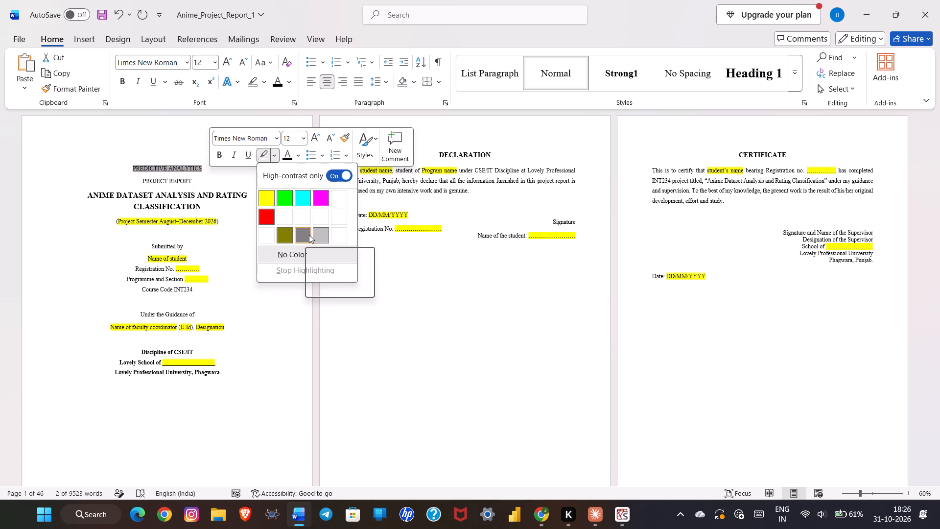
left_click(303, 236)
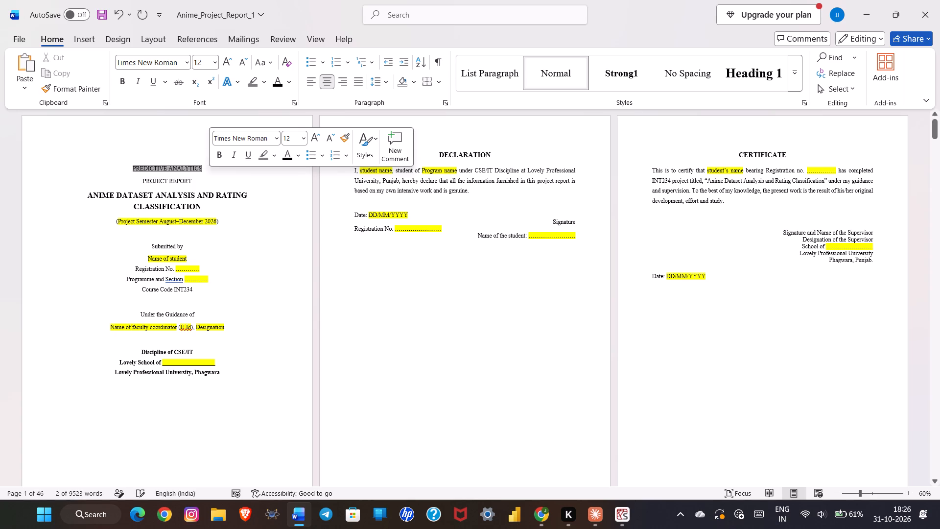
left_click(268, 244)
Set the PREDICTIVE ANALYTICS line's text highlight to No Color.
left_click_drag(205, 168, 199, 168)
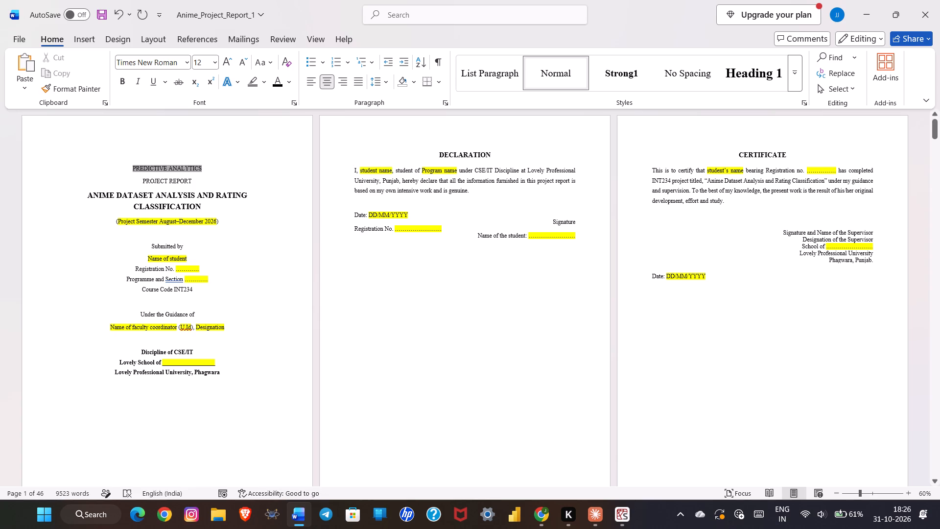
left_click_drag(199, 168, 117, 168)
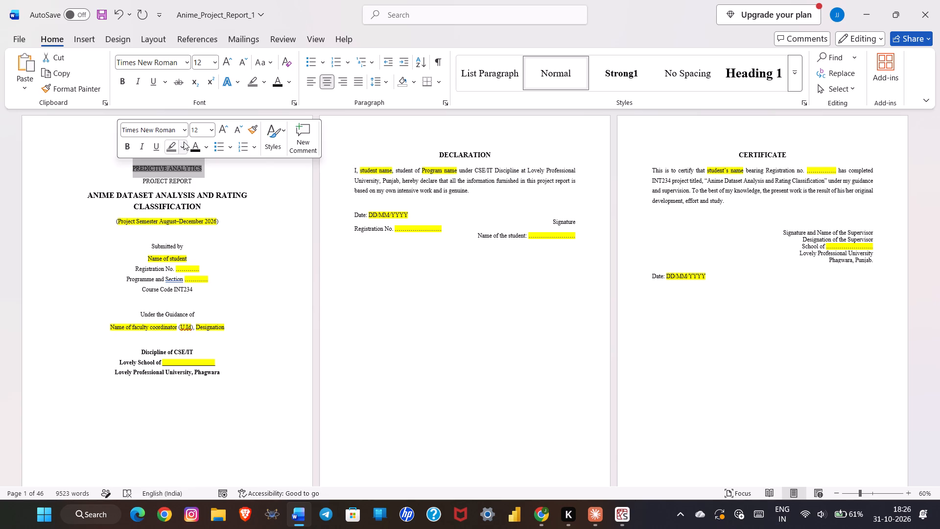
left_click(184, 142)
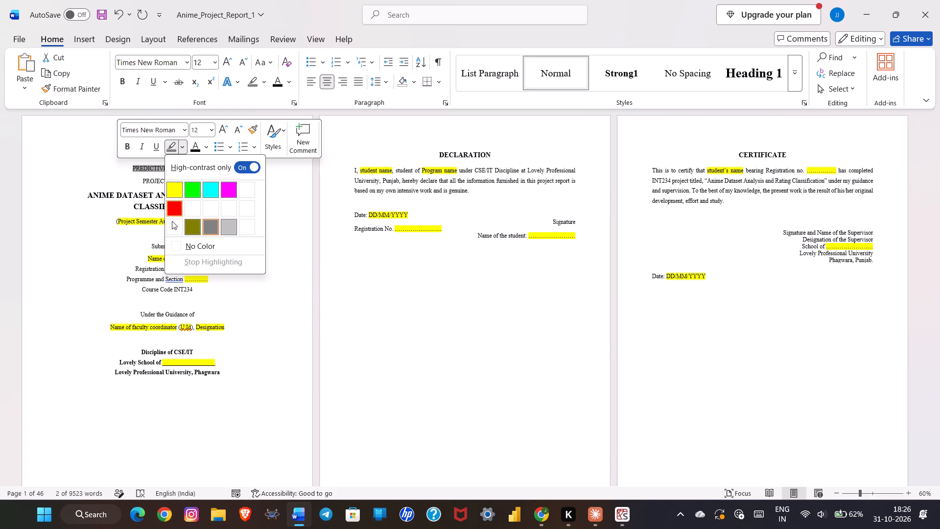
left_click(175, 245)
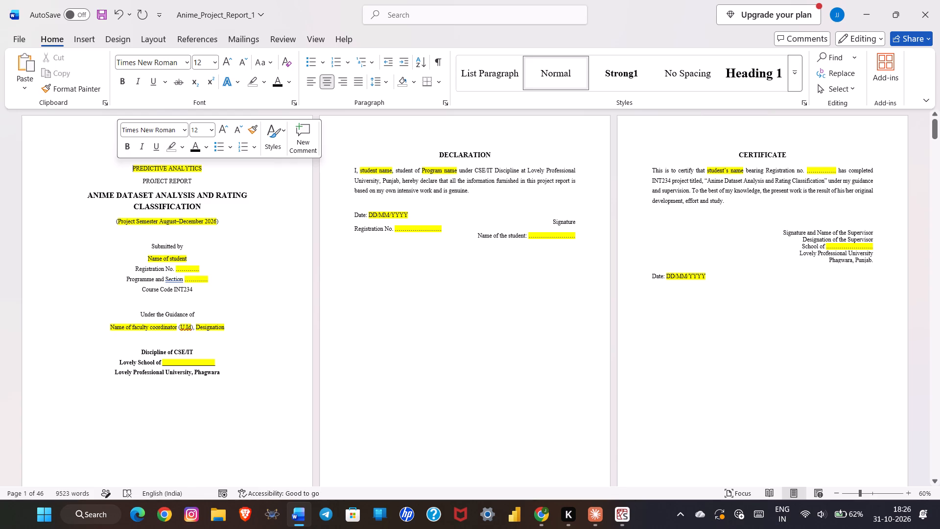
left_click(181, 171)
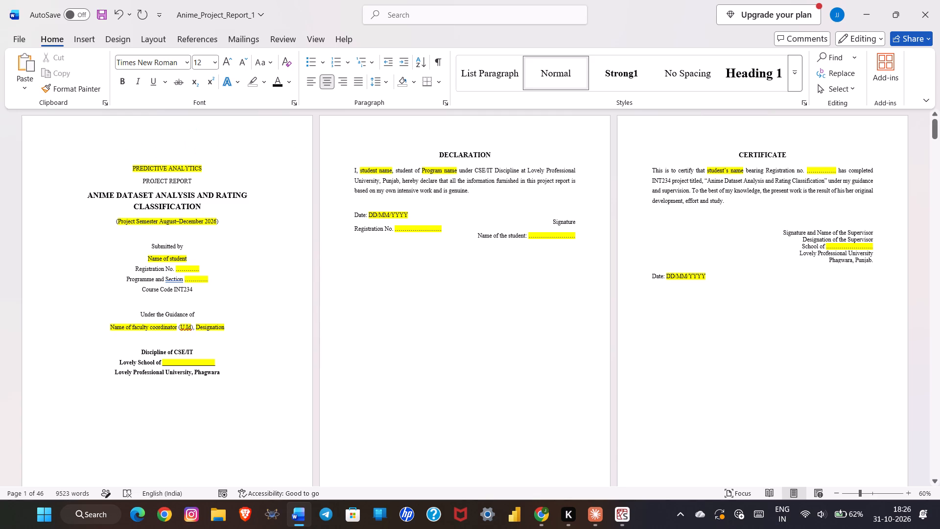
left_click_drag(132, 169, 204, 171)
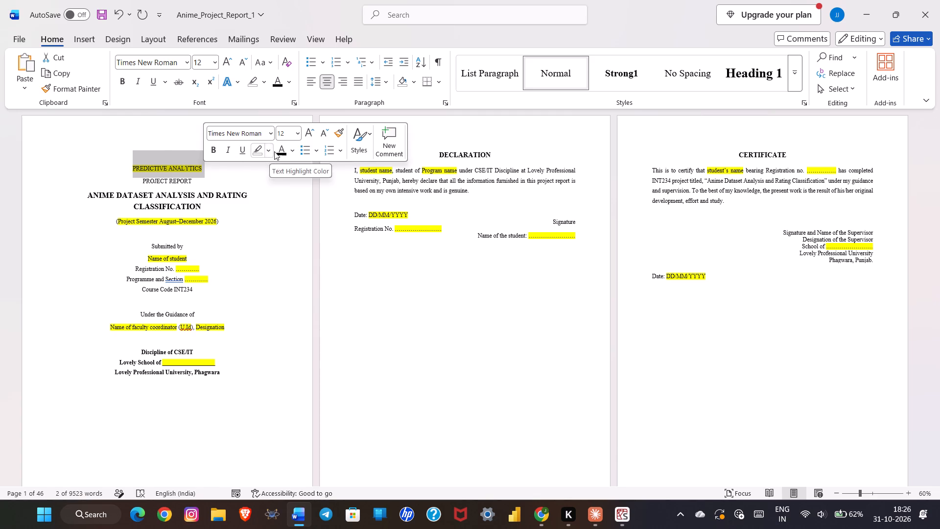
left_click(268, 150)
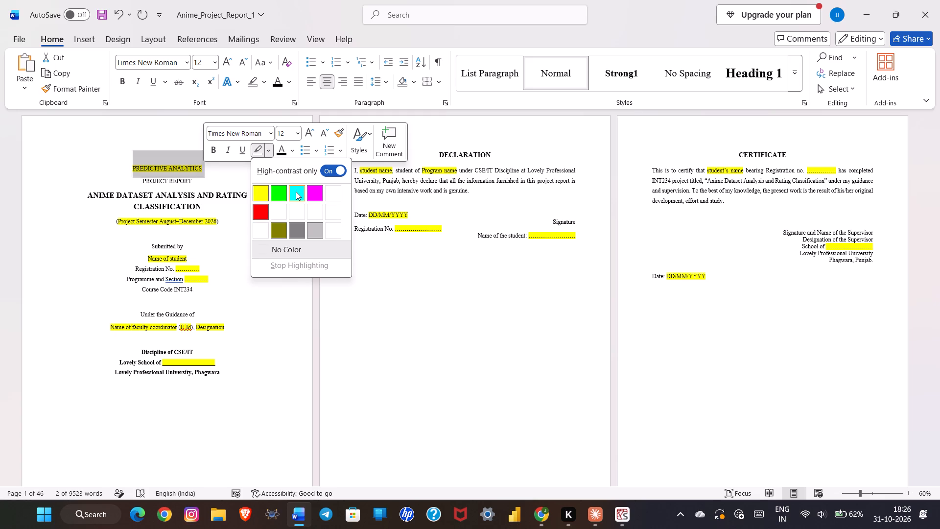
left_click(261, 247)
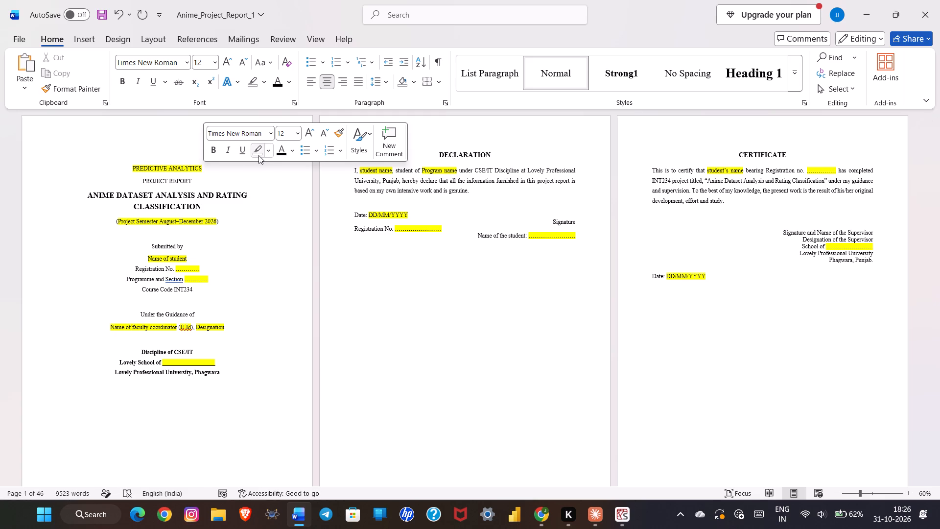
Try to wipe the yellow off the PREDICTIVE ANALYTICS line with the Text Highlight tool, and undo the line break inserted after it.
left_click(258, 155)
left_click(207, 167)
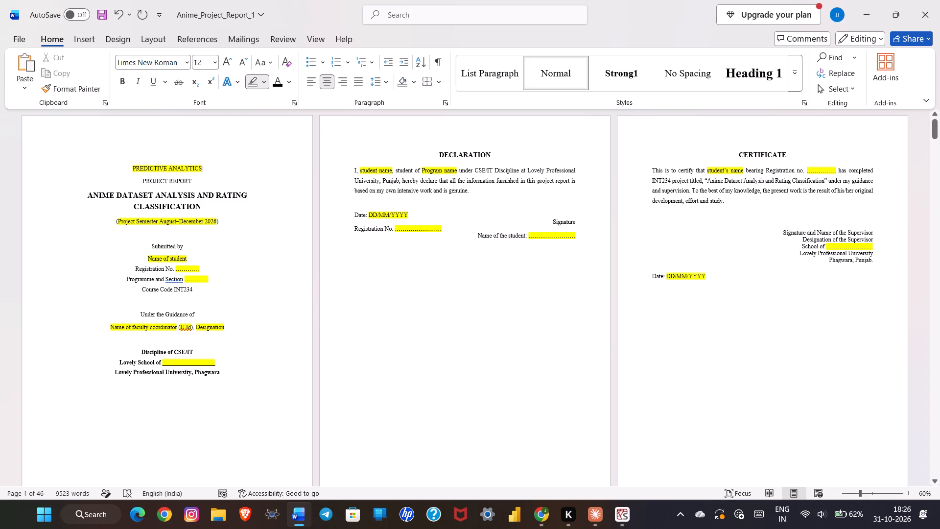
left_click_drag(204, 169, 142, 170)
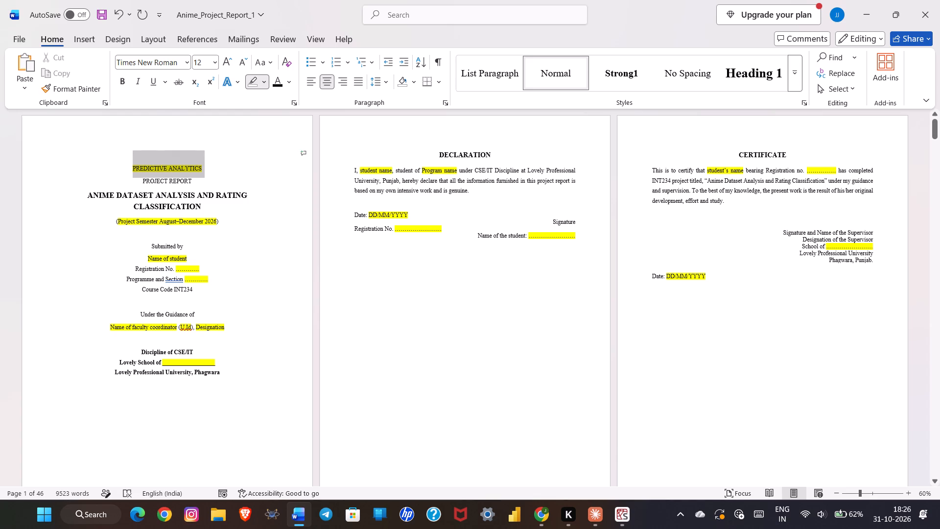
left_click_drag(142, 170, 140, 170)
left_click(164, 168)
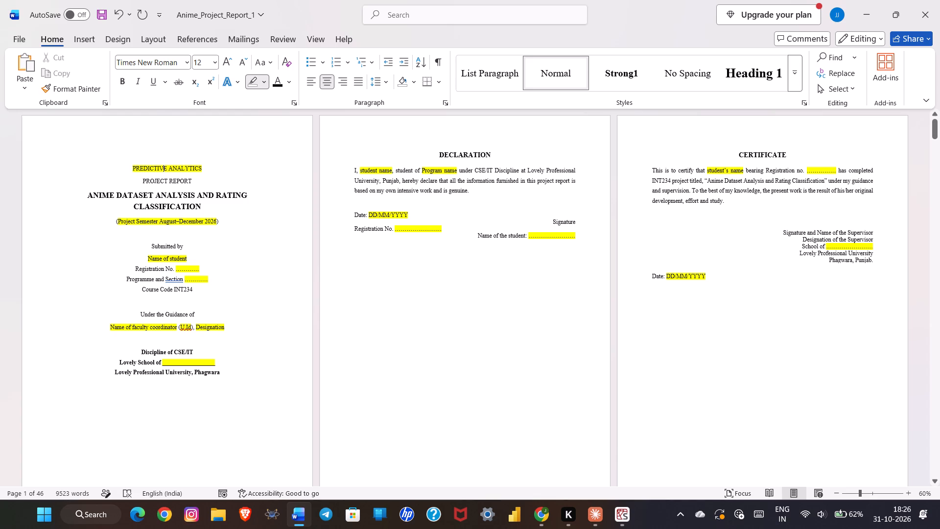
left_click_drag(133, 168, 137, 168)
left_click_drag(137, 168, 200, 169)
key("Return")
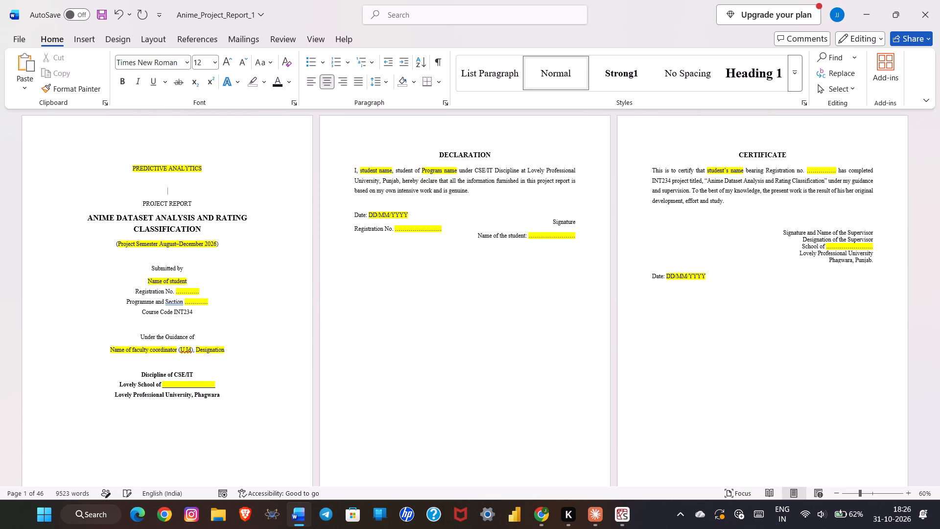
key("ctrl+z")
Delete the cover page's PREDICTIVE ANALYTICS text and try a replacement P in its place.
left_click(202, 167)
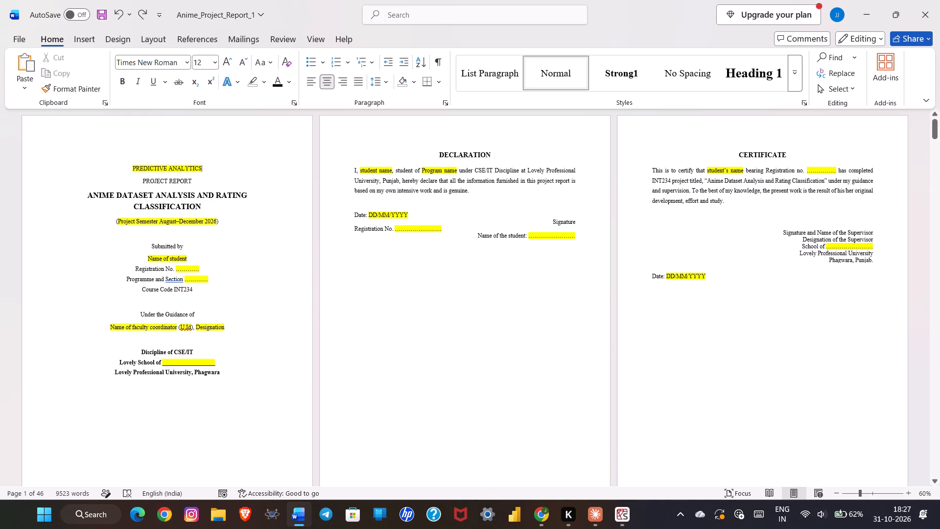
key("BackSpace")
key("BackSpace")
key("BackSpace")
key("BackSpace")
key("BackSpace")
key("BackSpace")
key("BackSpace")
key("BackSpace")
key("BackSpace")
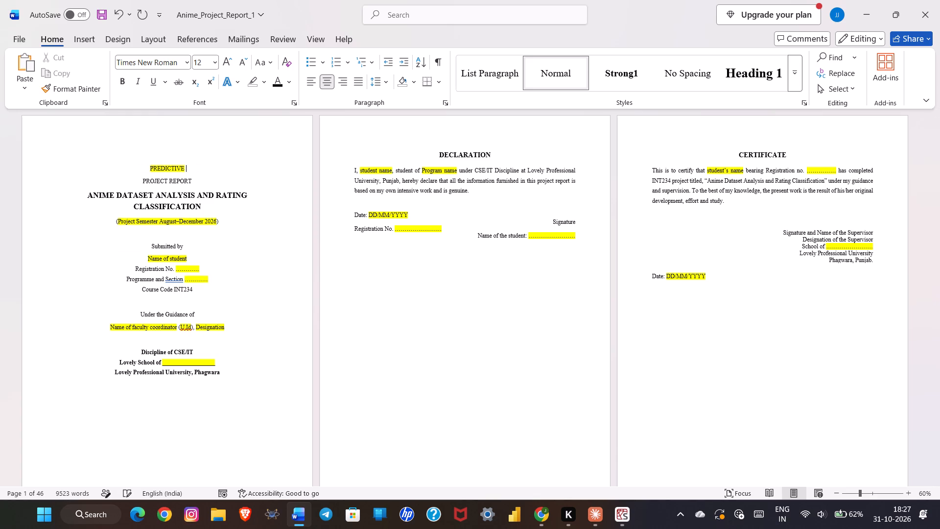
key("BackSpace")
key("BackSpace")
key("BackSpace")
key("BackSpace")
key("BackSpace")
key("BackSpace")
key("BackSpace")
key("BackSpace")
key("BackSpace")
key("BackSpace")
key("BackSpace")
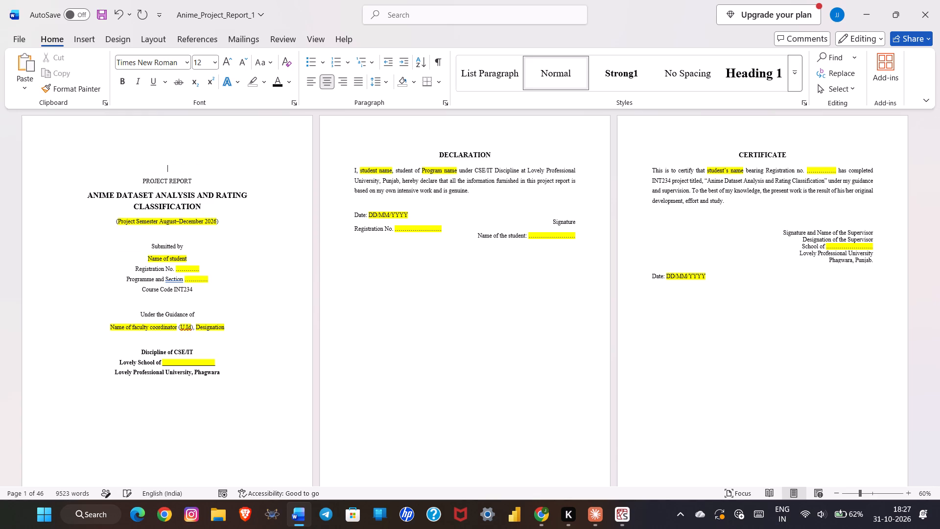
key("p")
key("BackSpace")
Undo the trial letter and the deletions to restore the cover page's full PREDICTIVE ANALYTICS line.
key("ctrl+z")
key("ctrl+z")
key("ctrl+z")
key("ctrl+z")
key("ctrl+z")
key("ctrl+z")
key("ctrl+z")
key("ctrl+z")
key("ctrl+z")
key("ctrl+z")
key("ctrl+z")
key("ctrl+z")
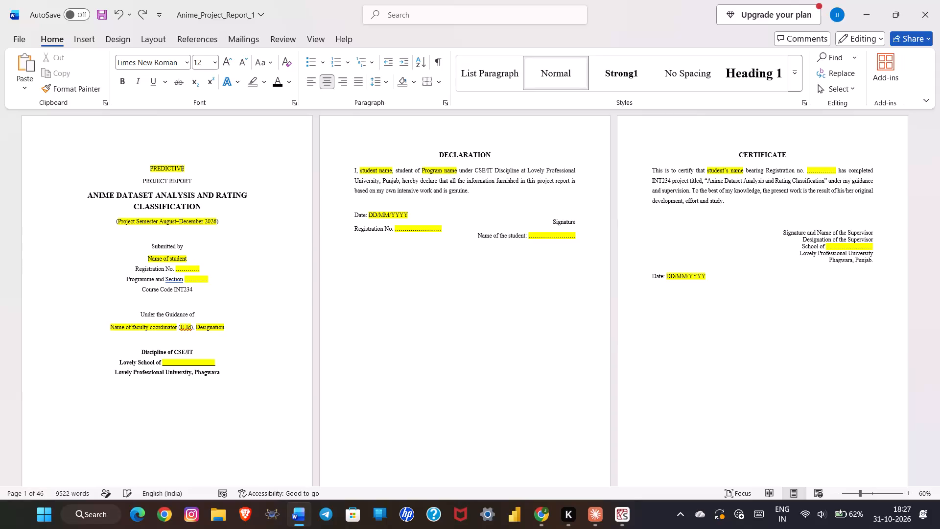
key("ctrl+z")
key("ctrl+z")
key("ctrl+z")
key("ctrl+z")
key("ctrl+z")
key("ctrl+z")
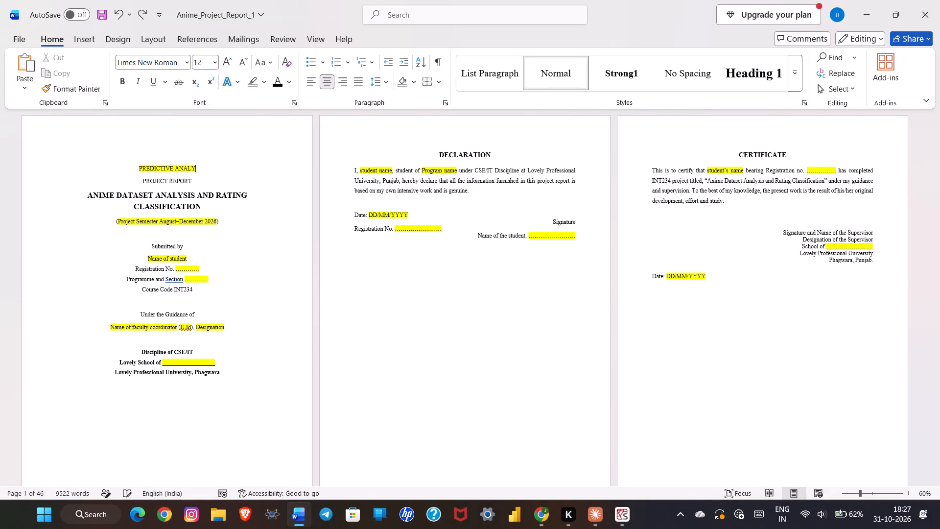
key("ctrl+z")
key("ctrl+z")
key("ctrl+z")
key("ctrl+z")
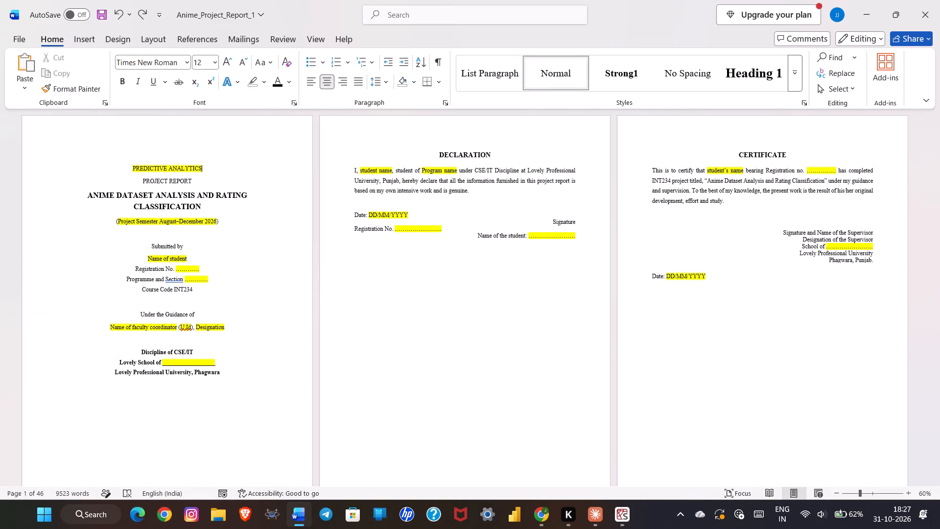
Copy the PROJECT REPORT line's formatting onto the PREDICTIVE ANALYTICS line with Format Painter.
left_click_drag(143, 181, 179, 175)
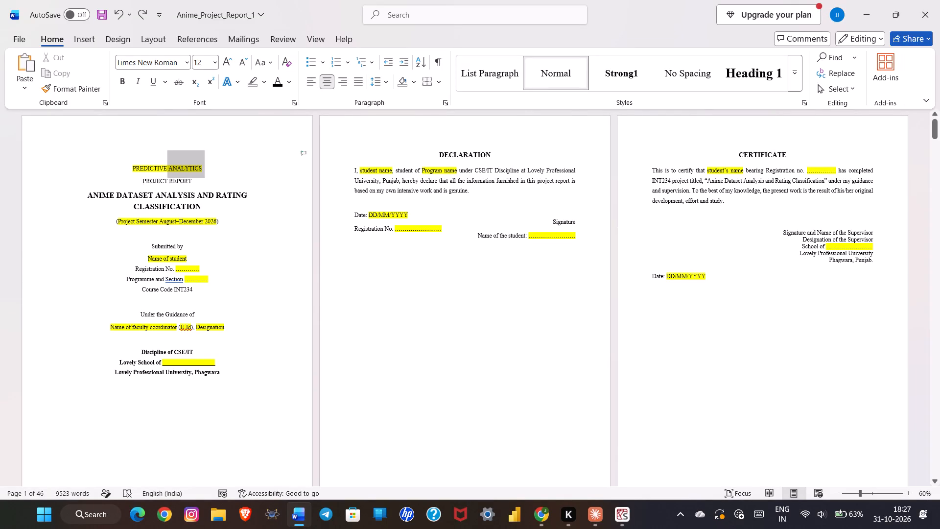
left_click_drag(179, 175, 195, 186)
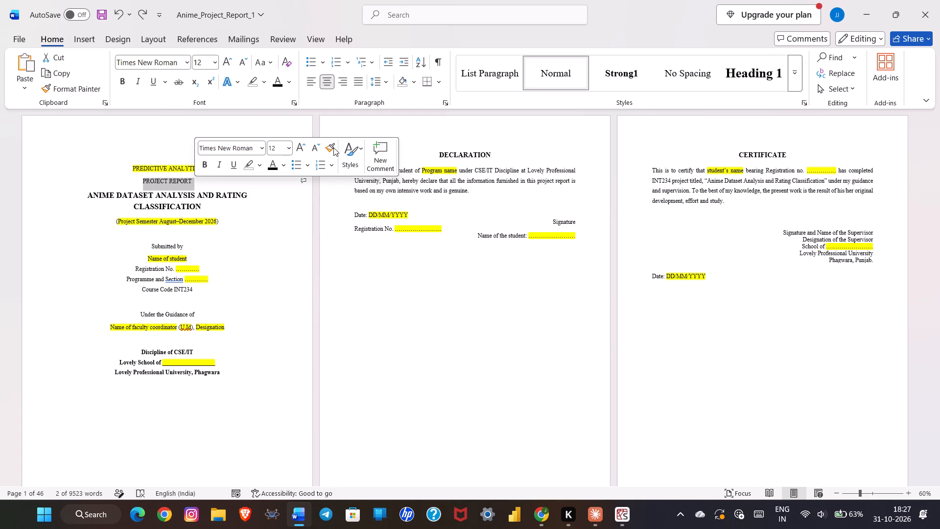
left_click(333, 147)
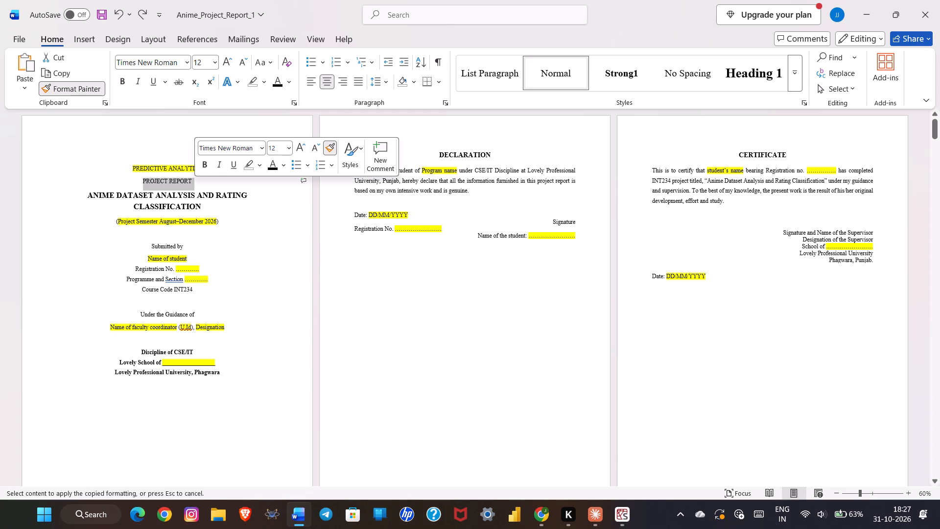
left_click_drag(133, 168, 212, 168)
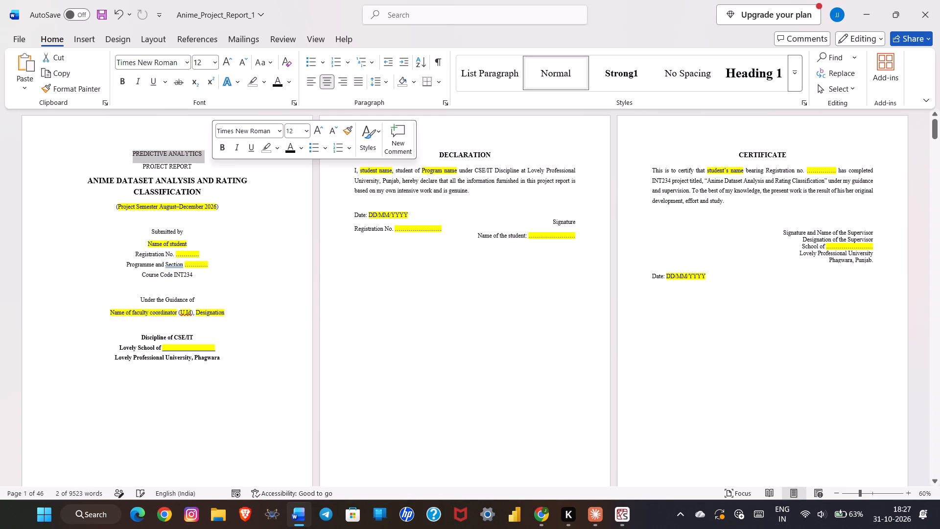
left_click(209, 171)
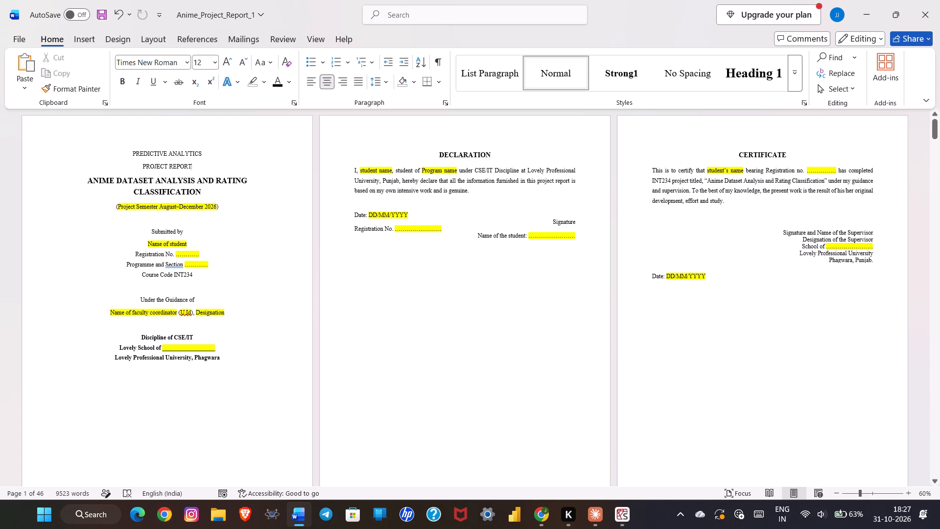
Copy the PROJECT REPORT line's formatting onto the cover page's Project Semester August–December 2026 line with Format Painter.
left_click_drag(194, 166, 166, 167)
left_click_drag(166, 167, 141, 167)
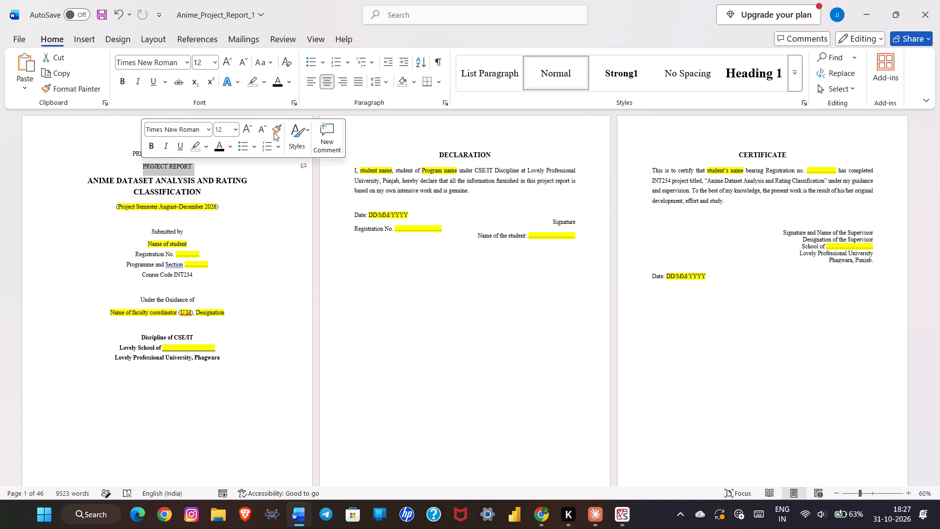
left_click(274, 132)
left_click_drag(117, 206, 118, 206)
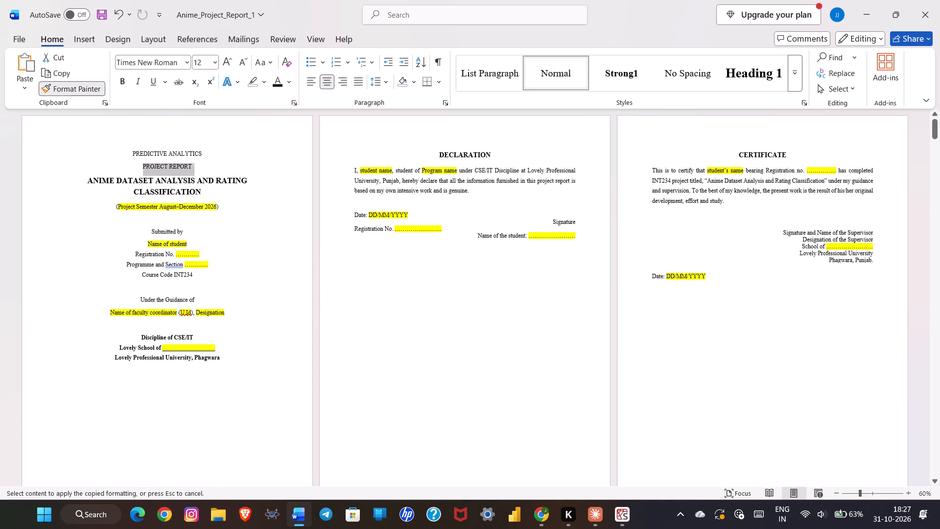
left_click_drag(118, 206, 222, 213)
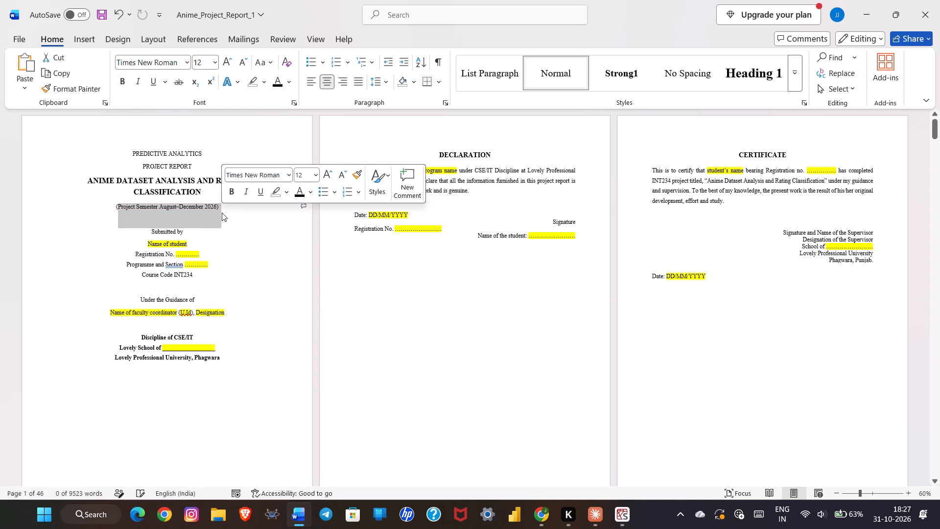
left_click(204, 218)
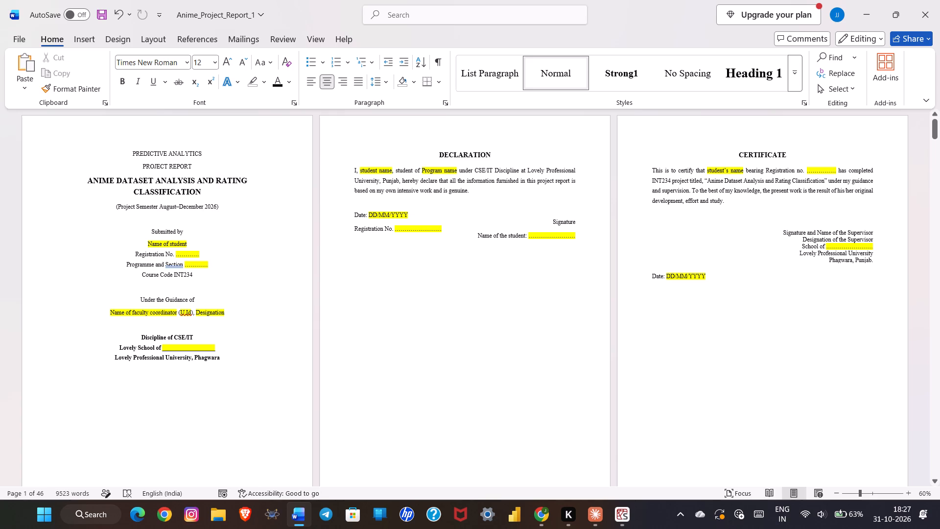
Replace the Name of student placeholder under Submitted by with the student's name.
left_click(186, 243)
key("BackSpace")
key("BackSpace")
key("BackSpace")
key("BackSpace")
key("BackSpace")
key("BackSpace")
key("BackSpace")
key("BackSpace")
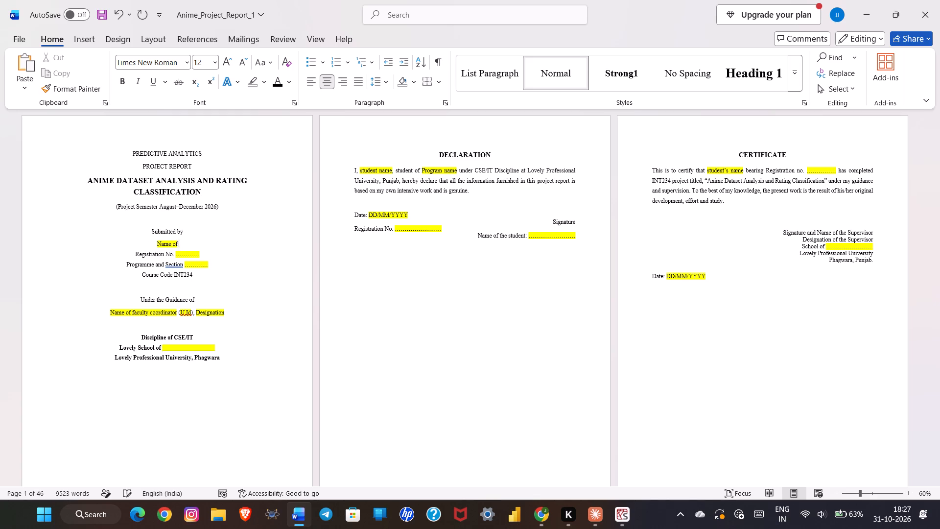
key("BackSpace")
key("BackSpace")
key("BackSpace")
key("BackSpace")
key("BackSpace")
key("BackSpace")
key("BackSpace")
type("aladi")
Replace the dotted blank after Registration No. on the cover page with the student's registration number.
left_click(201, 252)
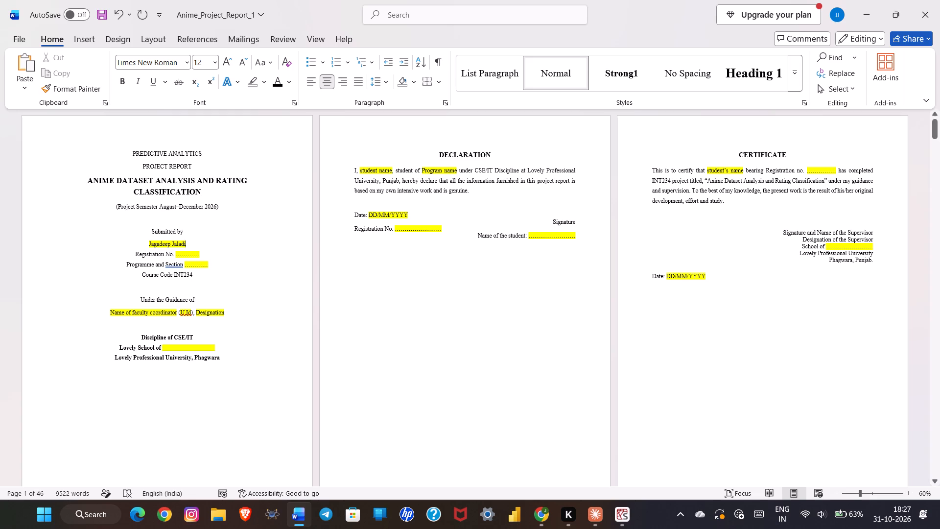
key("BackSpace")
key("BackSpace")
key("BackSpace")
key("BackSpace")
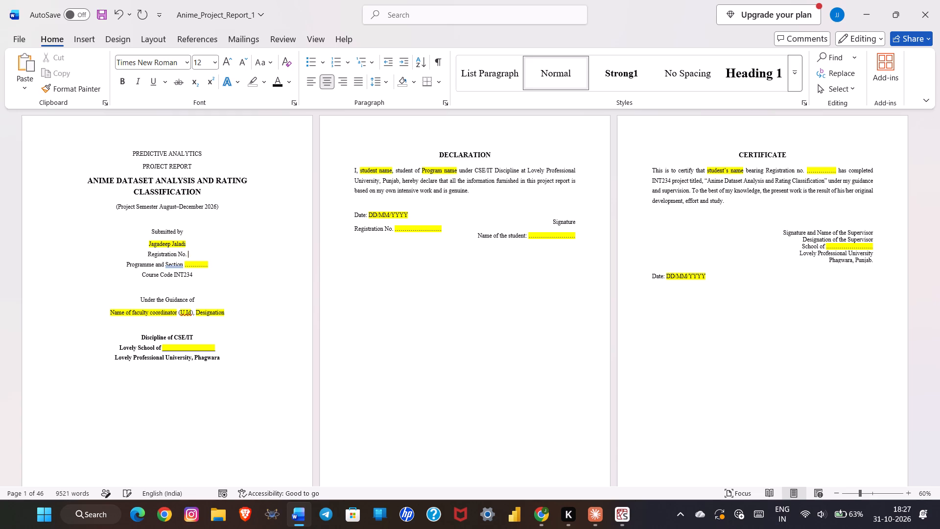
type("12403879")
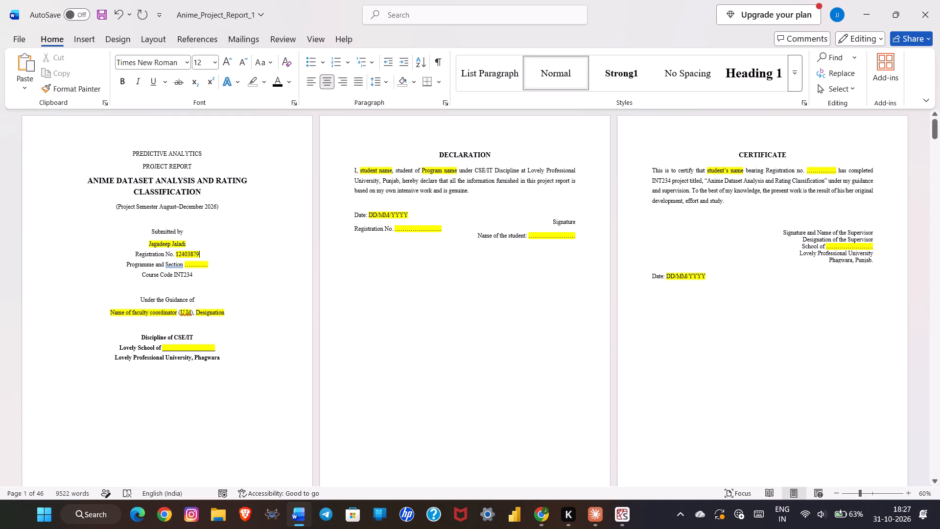
Delete "and Section" and its dotted blank from the cover page's Programme and Section line, keeping only Programme.
left_click(209, 265)
key("BackSpace")
key("BackSpace")
key("BackSpace")
key("BackSpace")
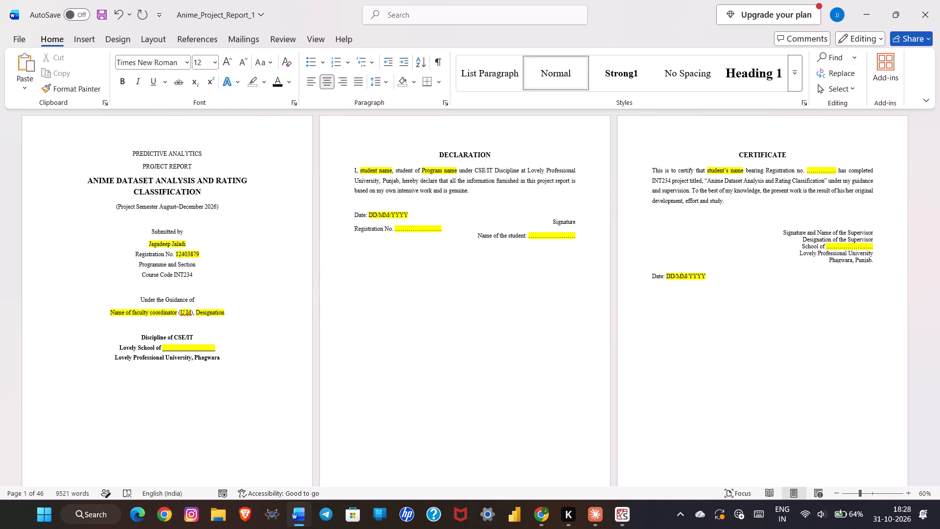
key("BackSpace")
key("BackSpace")
key("BackSpace")
key("BackSpace")
key("BackSpace")
key("BackSpace")
key("BackSpace")
key("BackSpace")
key("BackSpace")
key("BackSpace")
key("BackSpace")
key("BackSpace")
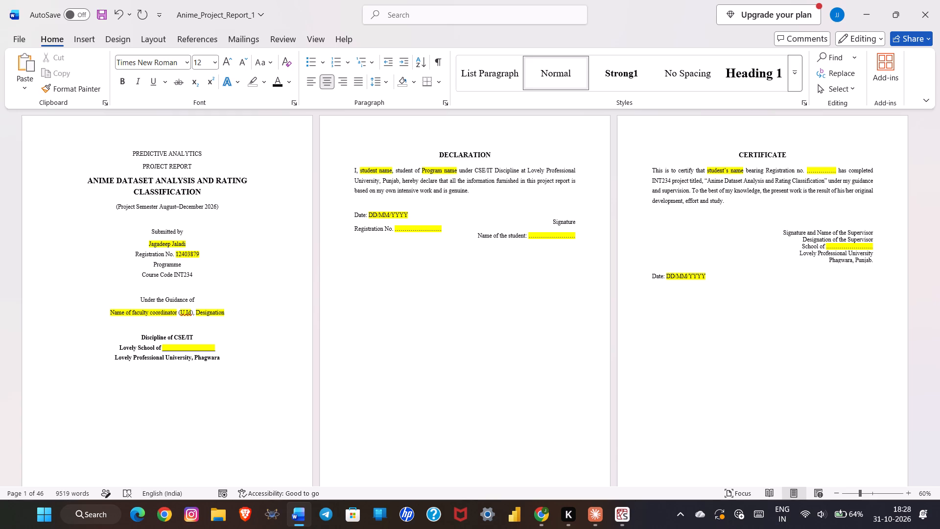
Enter "Computer science and Engineering" after Programme on the cover page, correcting the misspelled "science".
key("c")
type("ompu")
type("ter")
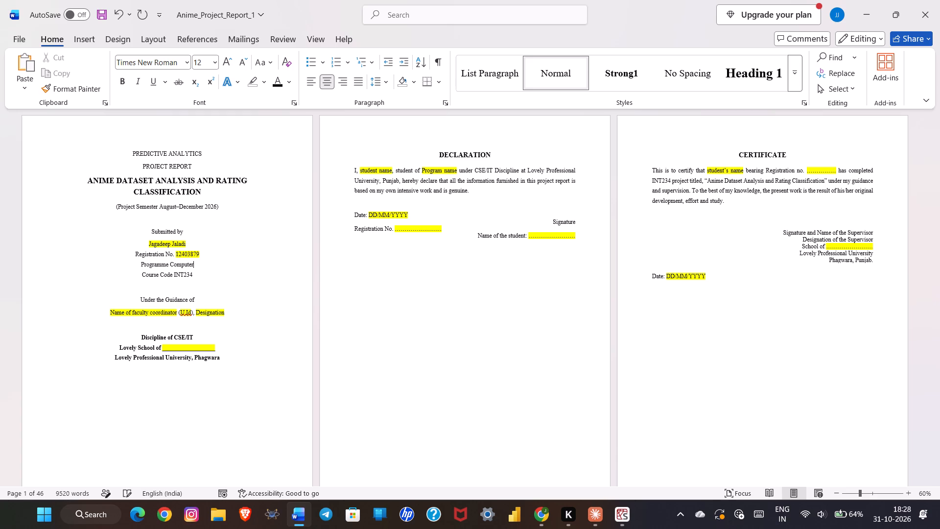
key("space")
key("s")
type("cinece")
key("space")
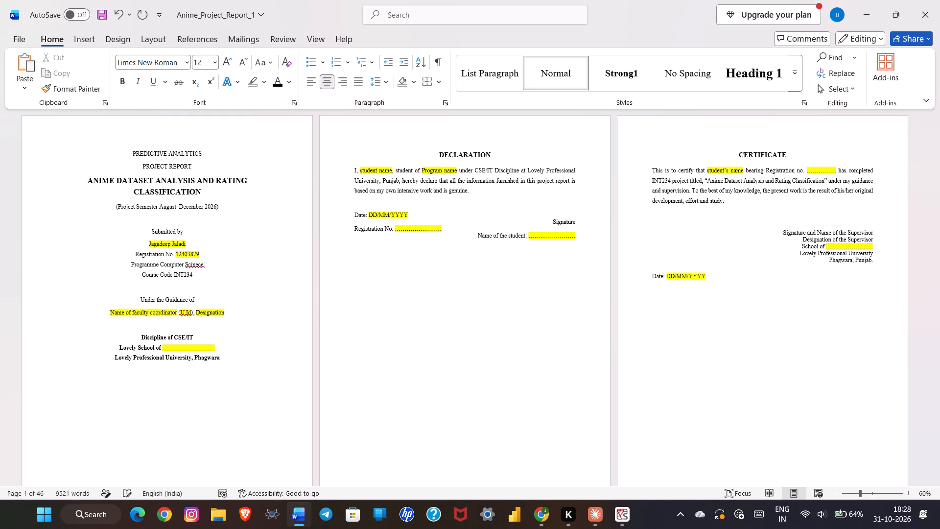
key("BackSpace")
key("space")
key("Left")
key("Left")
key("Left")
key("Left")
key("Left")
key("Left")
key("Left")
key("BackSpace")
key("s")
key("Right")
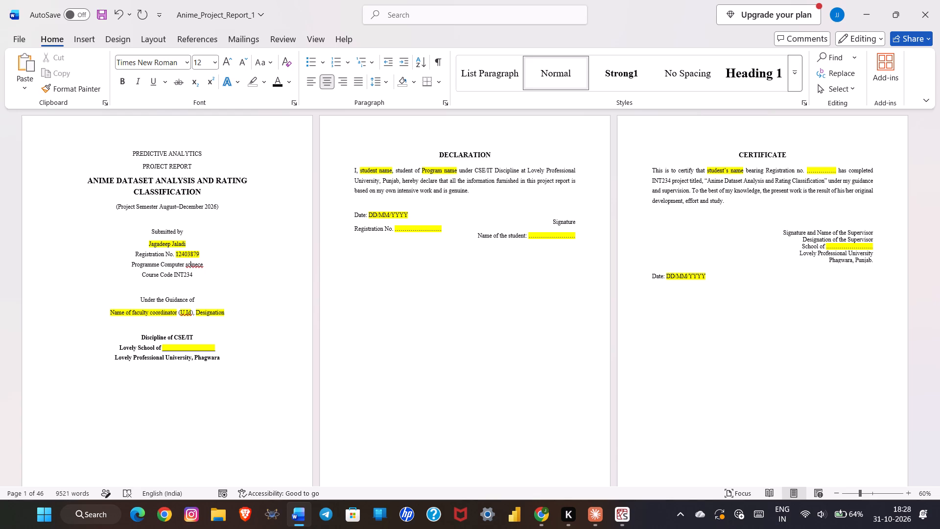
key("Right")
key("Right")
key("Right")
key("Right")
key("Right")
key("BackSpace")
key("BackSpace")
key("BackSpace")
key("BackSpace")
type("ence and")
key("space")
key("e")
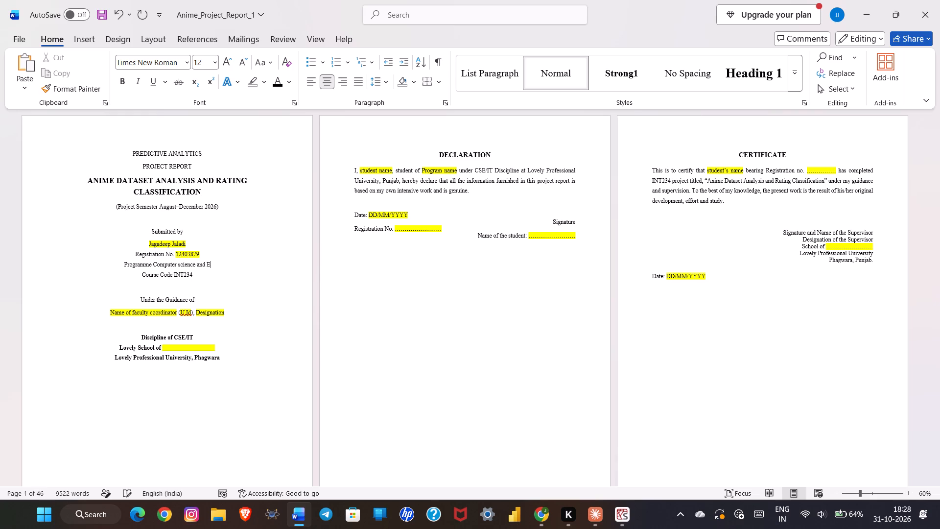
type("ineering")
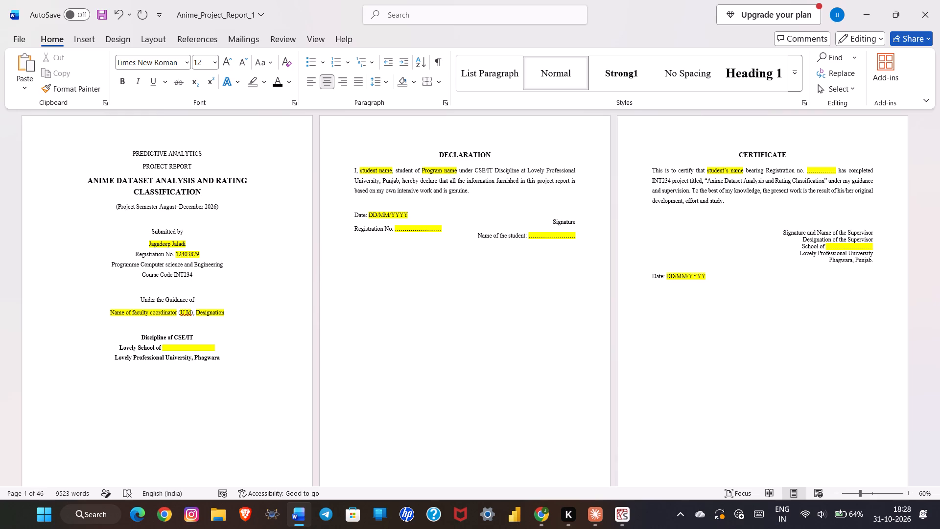
Capitalize the "s" of "science" in the cover page's Programme line so it reads "Computer Science and Engineering".
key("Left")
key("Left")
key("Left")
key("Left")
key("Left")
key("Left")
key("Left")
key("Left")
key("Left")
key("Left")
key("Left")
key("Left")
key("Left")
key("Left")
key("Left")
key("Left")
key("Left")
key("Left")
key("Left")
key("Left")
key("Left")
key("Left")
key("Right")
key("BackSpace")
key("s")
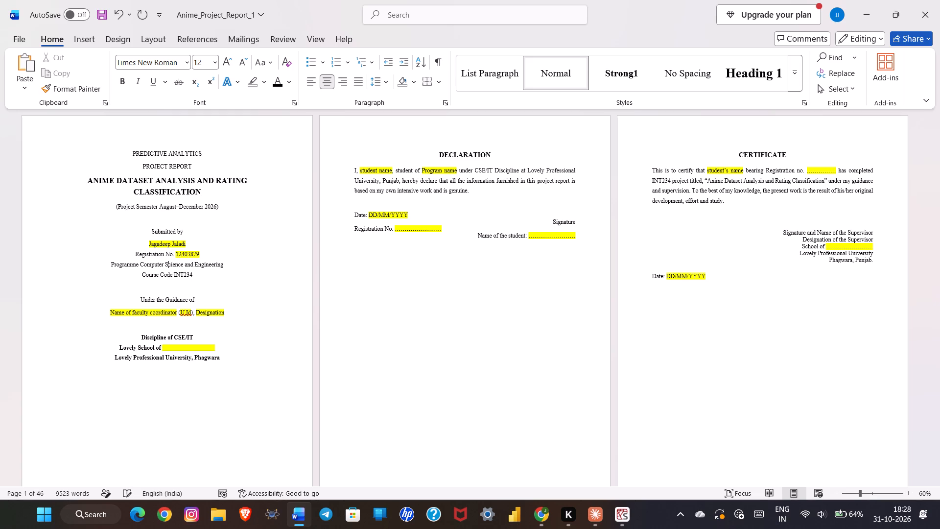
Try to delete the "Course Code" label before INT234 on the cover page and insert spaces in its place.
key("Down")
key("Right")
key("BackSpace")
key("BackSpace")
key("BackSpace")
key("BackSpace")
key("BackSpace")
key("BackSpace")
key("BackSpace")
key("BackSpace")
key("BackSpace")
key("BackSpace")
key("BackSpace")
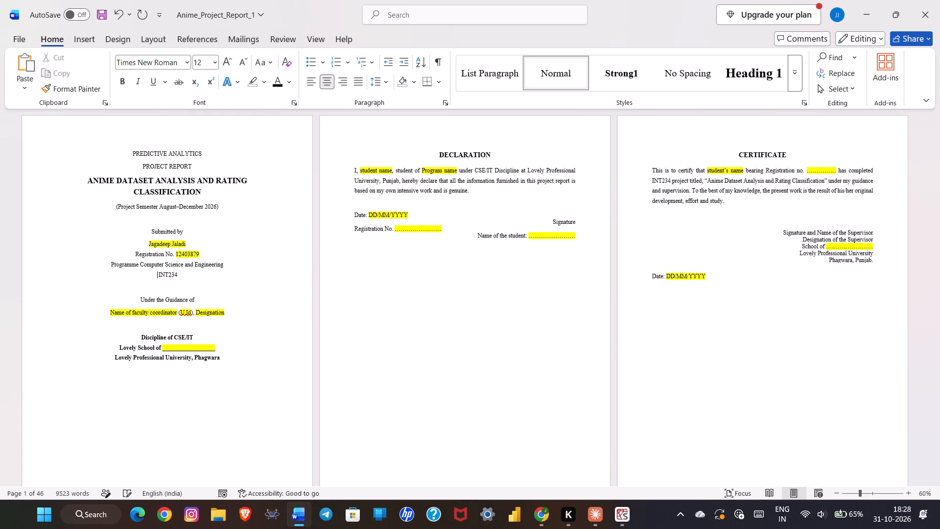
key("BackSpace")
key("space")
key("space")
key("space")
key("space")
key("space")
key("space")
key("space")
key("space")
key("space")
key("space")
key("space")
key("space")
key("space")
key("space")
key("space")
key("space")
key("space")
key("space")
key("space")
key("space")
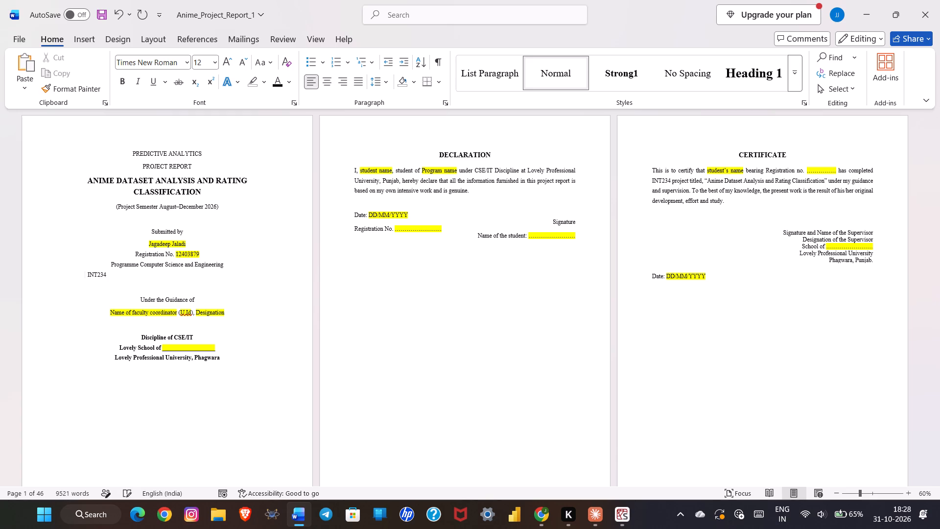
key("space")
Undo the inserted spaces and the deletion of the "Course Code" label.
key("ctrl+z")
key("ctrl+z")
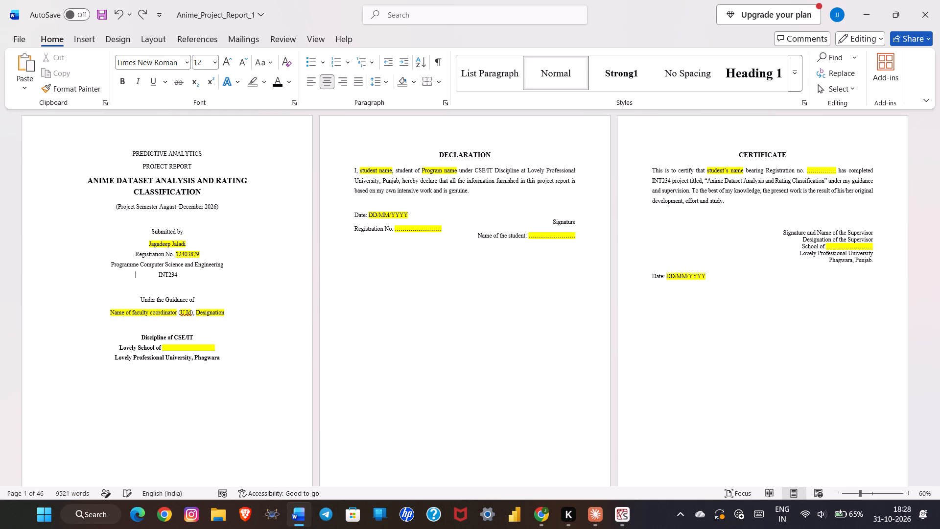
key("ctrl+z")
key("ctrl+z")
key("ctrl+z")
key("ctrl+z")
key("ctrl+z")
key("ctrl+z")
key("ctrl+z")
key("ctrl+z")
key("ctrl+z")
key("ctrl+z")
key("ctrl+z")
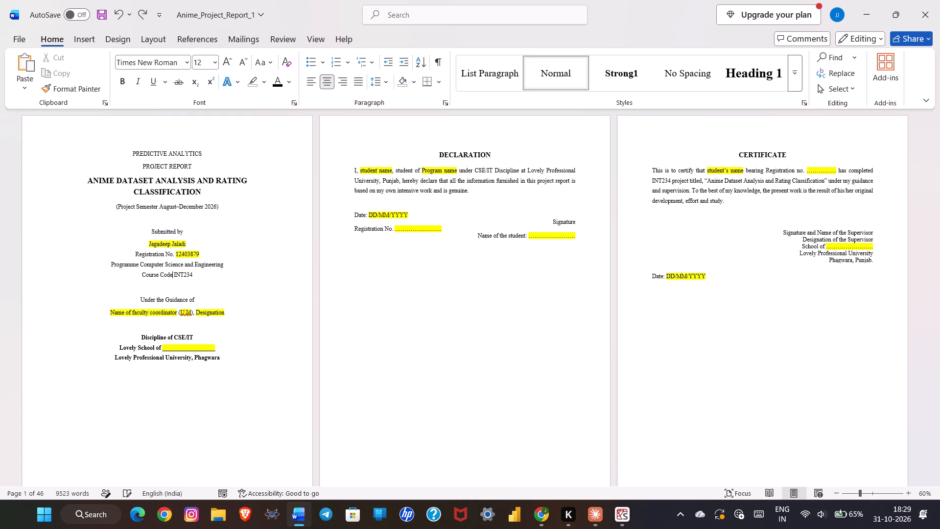
Add a colon after "Course Code" on the cover page.
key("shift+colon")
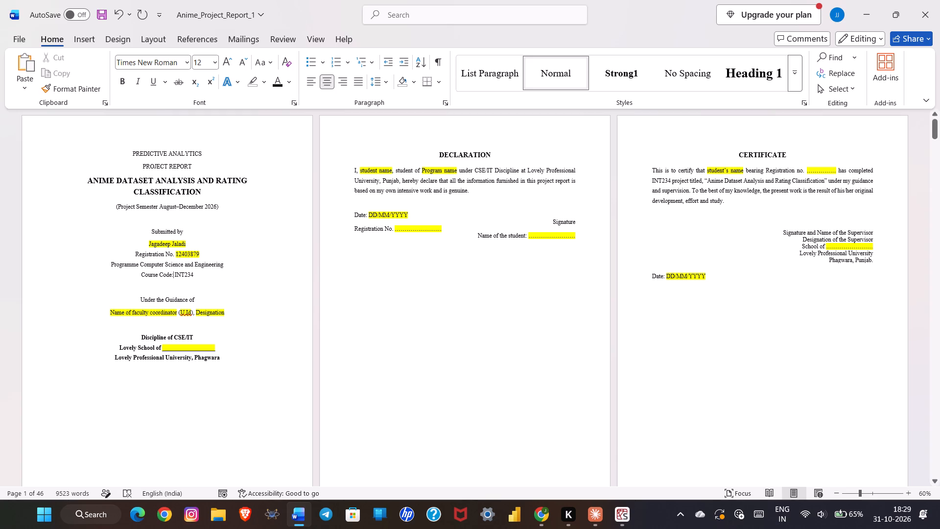
Clear the yellow highlighting from the student's name on the cover page by copying the PROJECT REPORT line's formatting onto it.
left_click_drag(143, 165, 157, 165)
left_click_drag(157, 165, 196, 168)
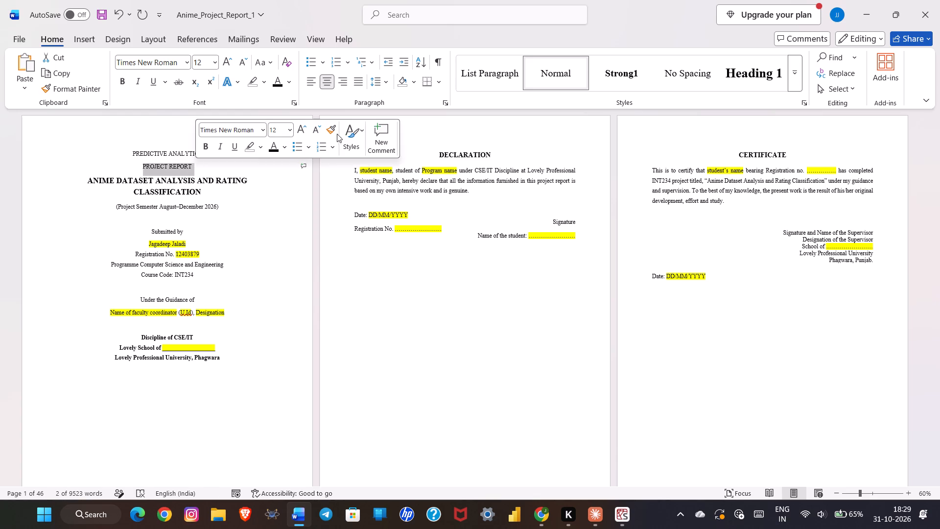
left_click(330, 130)
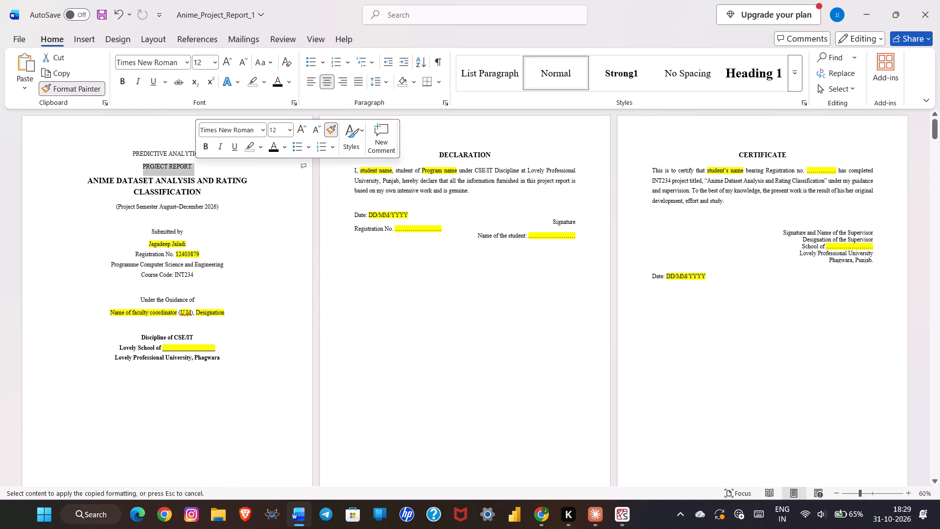
left_click_drag(149, 245, 191, 244)
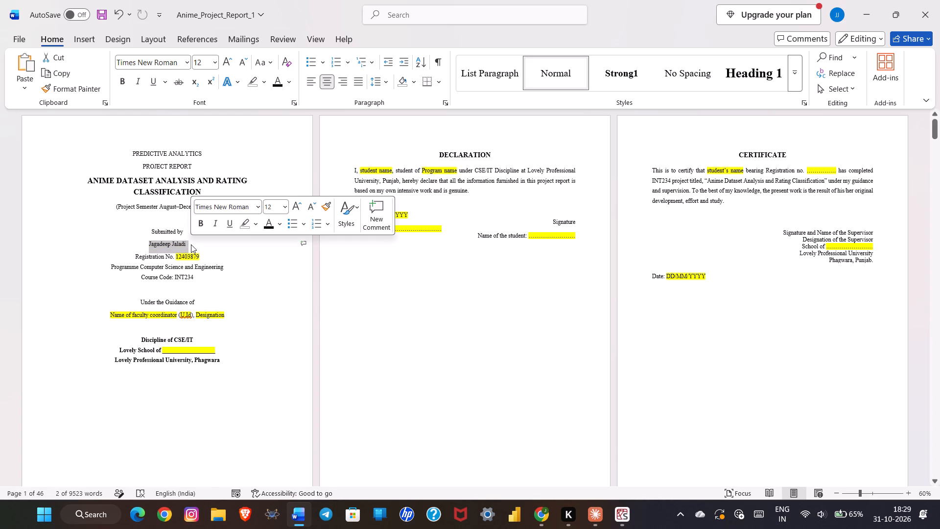
left_click(191, 244)
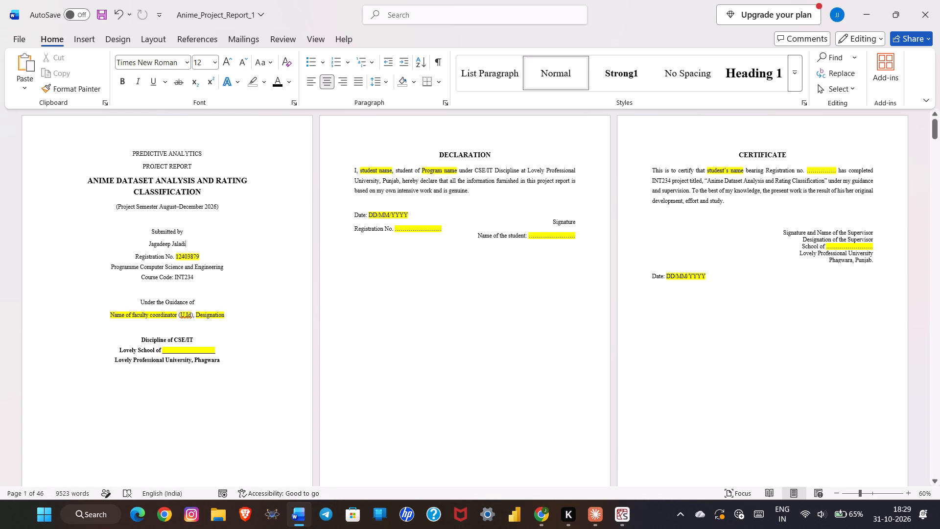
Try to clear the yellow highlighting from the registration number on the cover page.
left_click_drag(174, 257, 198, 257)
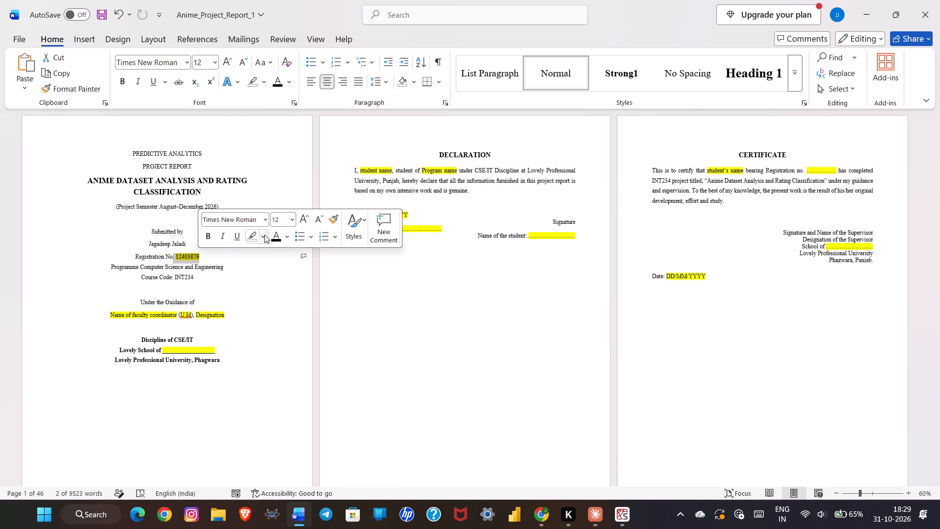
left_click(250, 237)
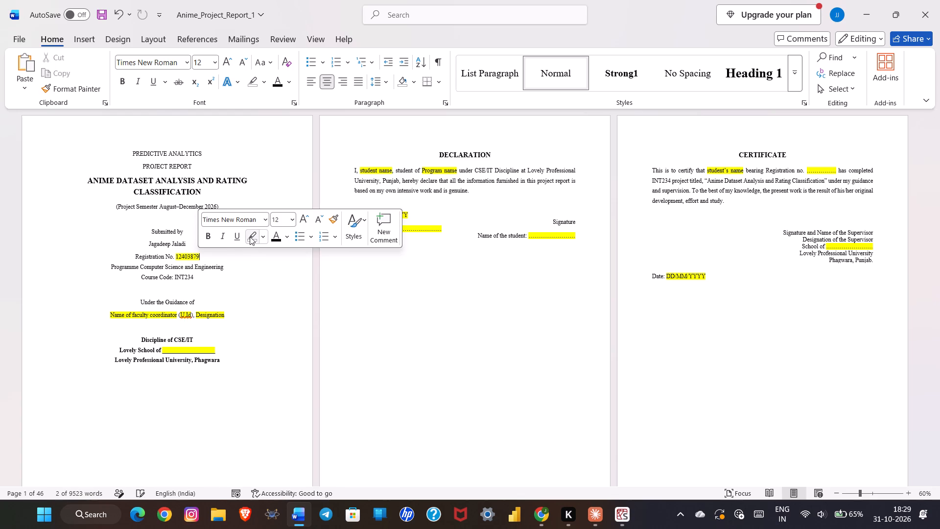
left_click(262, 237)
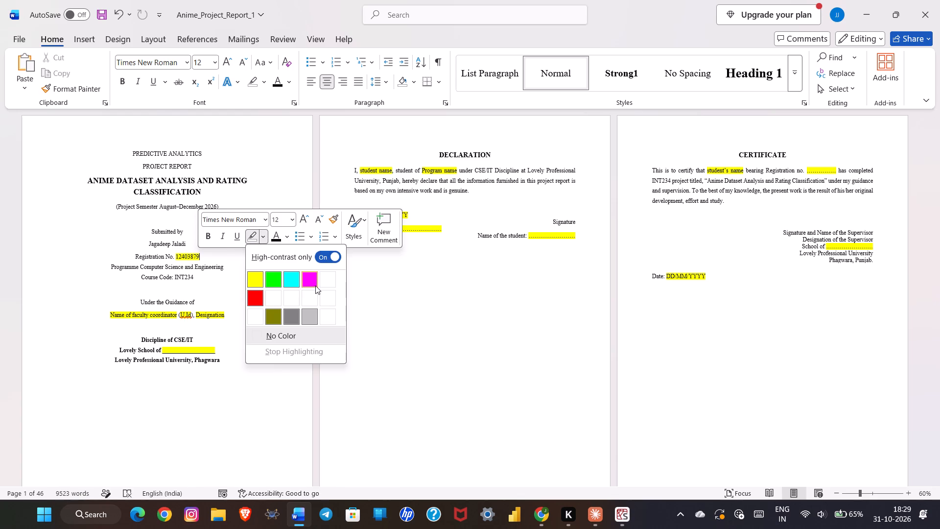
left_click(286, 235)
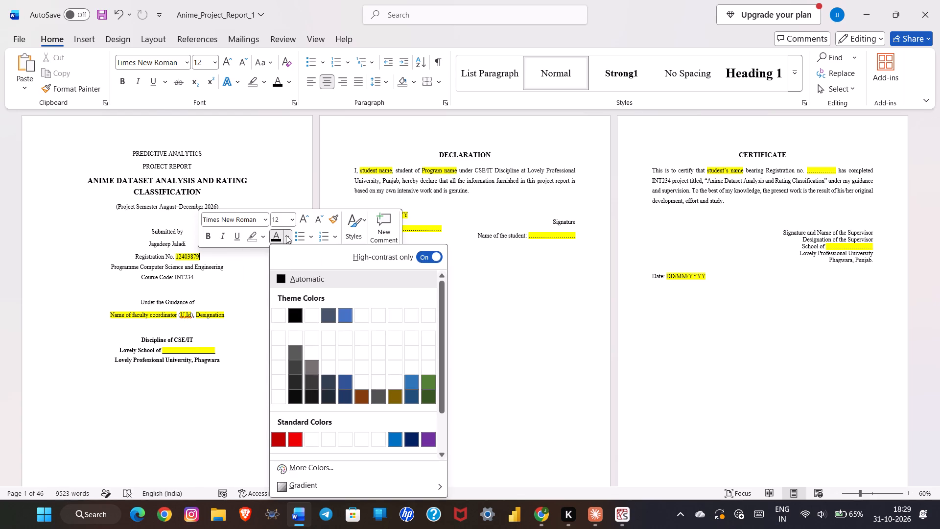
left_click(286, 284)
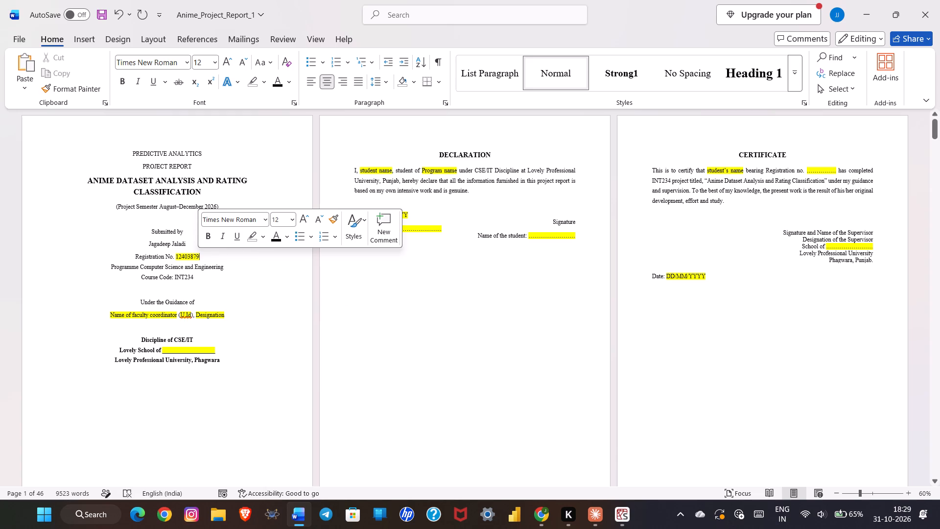
Clear the yellow highlighting from the registration number on the cover page by copying the student name's formatting onto it.
left_click_drag(147, 243, 196, 249)
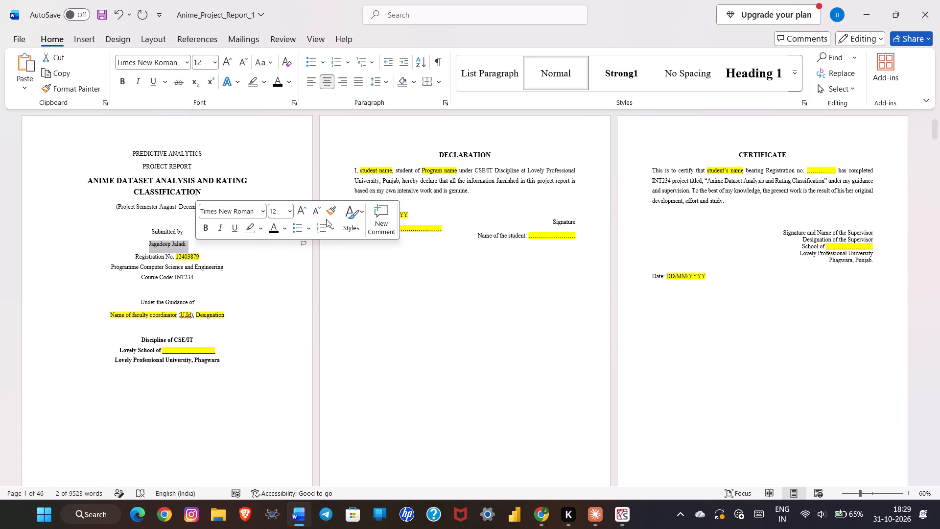
left_click(327, 211)
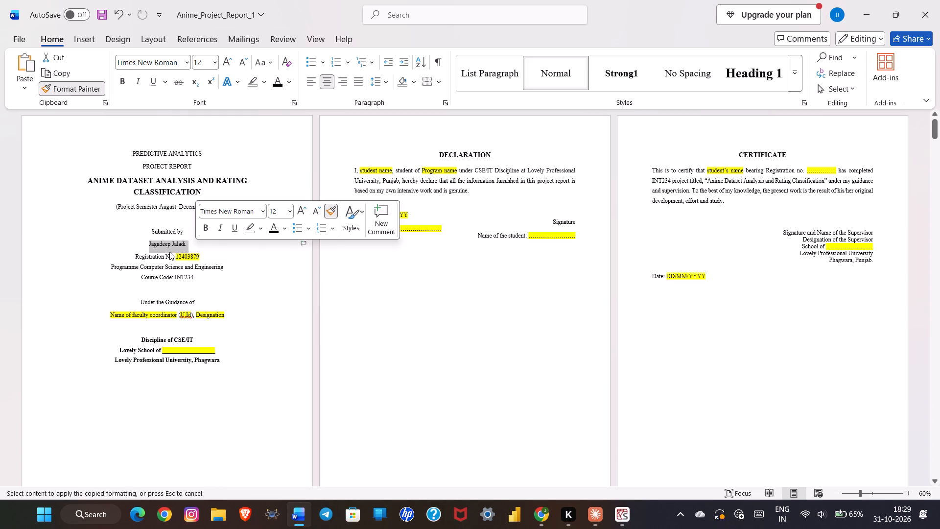
left_click_drag(176, 257, 198, 257)
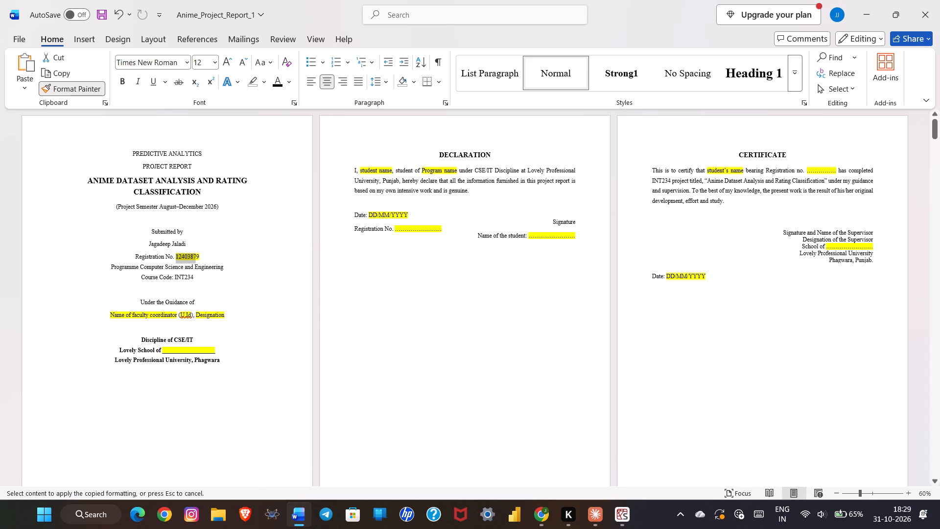
left_click_drag(198, 257, 201, 258)
left_click(211, 261)
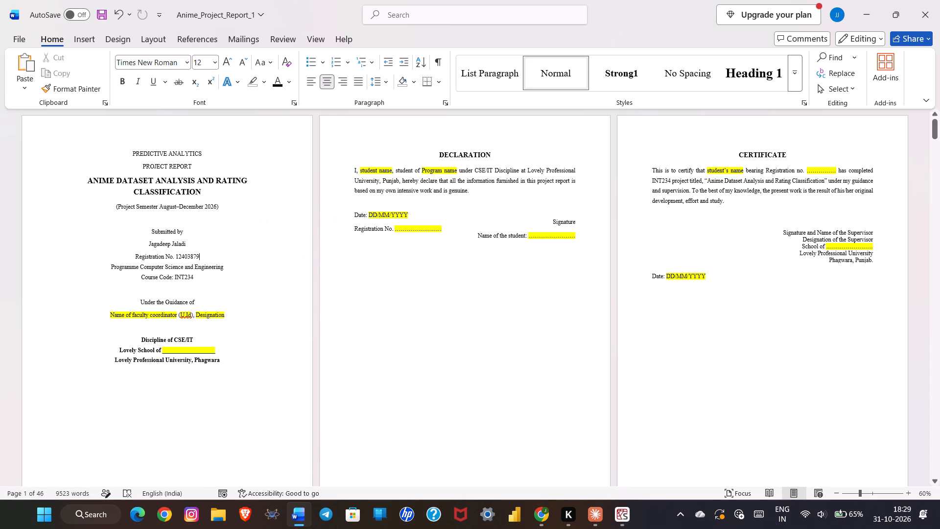
Replace the "Name of faculty coordinator" placeholder under "Under the Guidance of" with the supervisor's title and name.
left_click(176, 315)
key("BackSpace")
key("BackSpace")
key("BackSpace")
key("BackSpace")
key("BackSpace")
key("BackSpace")
key("BackSpace")
key("BackSpace")
key("BackSpace")
key("BackSpace")
key("BackSpace")
key("BackSpace")
key("BackSpace")
key("BackSpace")
key("BackSpace")
key("BackSpace")
key("BackSpace")
key("BackSpace")
key("BackSpace")
key("BackSpace")
key("BackSpace")
key("BackSpace")
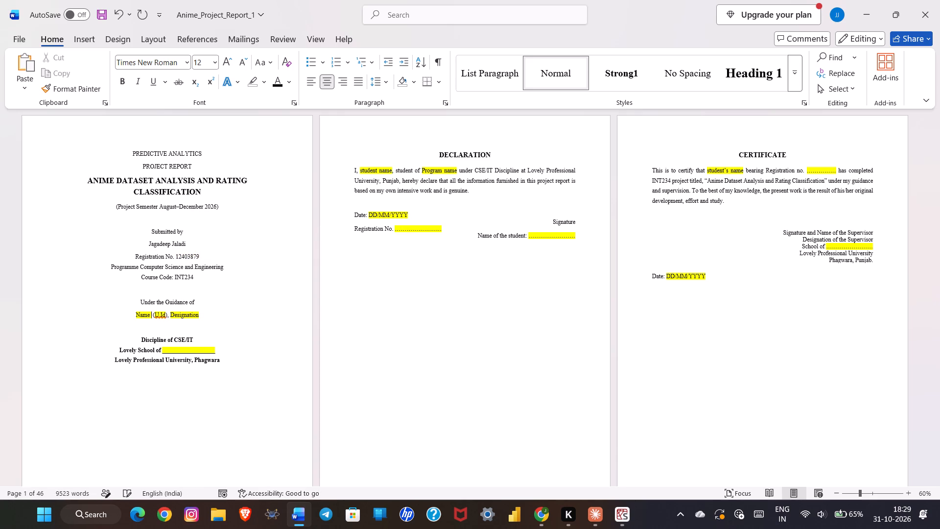
key("BackSpace")
key("BackSpace")
key("BackSpace")
key("BackSpace")
key("BackSpace")
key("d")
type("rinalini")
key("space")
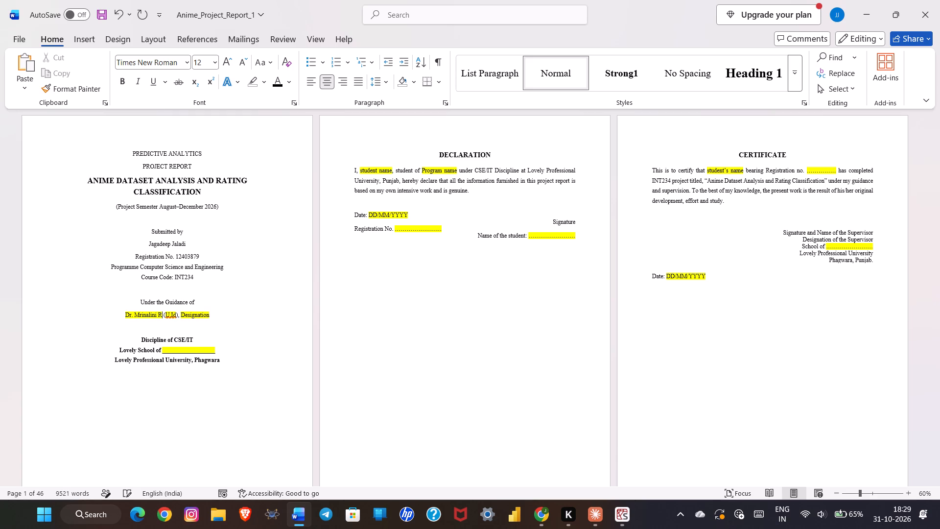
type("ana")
Delete the "(U.Id), Designation" placeholder following the supervisor's name on the cover page.
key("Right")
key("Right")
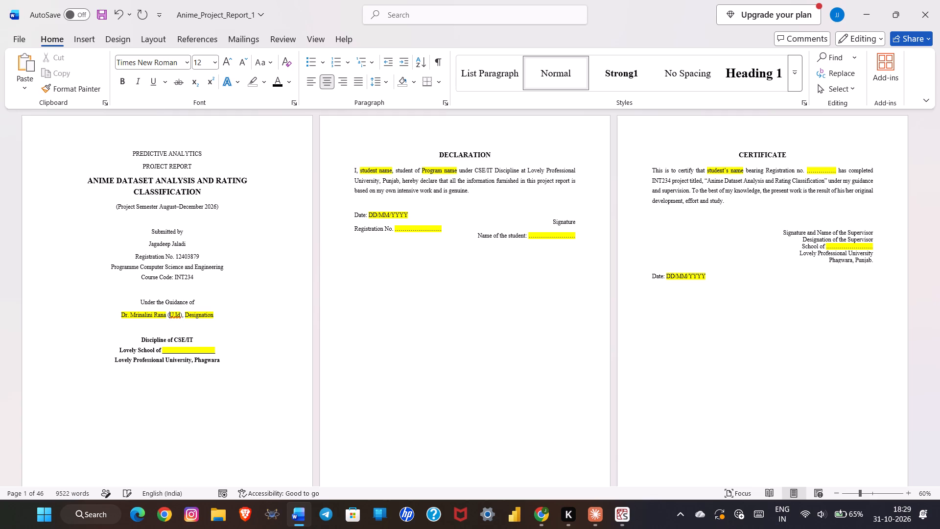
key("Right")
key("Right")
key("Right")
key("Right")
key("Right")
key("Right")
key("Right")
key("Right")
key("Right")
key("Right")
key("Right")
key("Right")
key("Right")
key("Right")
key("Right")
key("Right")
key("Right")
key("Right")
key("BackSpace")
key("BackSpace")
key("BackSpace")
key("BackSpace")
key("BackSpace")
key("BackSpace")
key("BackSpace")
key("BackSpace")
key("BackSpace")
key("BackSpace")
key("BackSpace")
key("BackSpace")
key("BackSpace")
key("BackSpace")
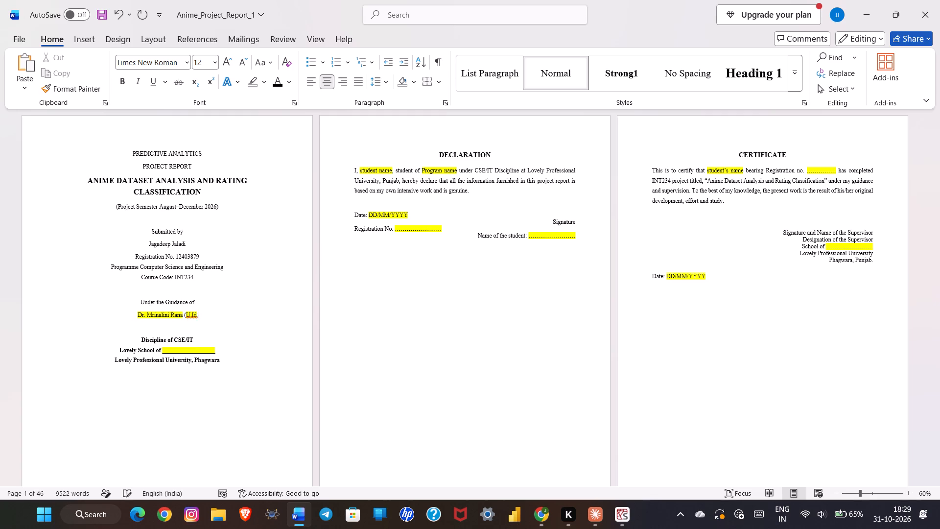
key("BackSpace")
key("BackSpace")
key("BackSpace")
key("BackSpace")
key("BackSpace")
Clear the yellow highlighting from the supervisor's name by copying the student name's formatting onto it.
left_click_drag(145, 241, 146, 242)
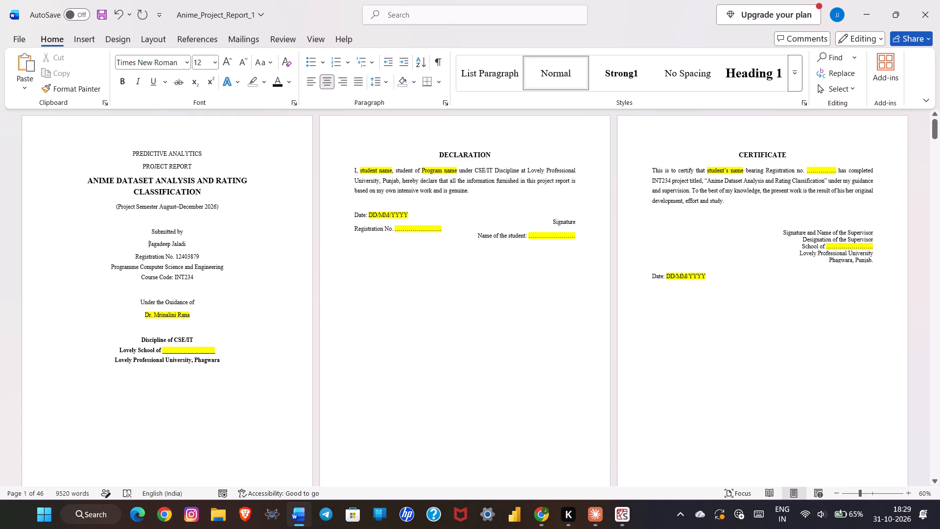
left_click_drag(146, 242, 195, 247)
left_click(324, 205)
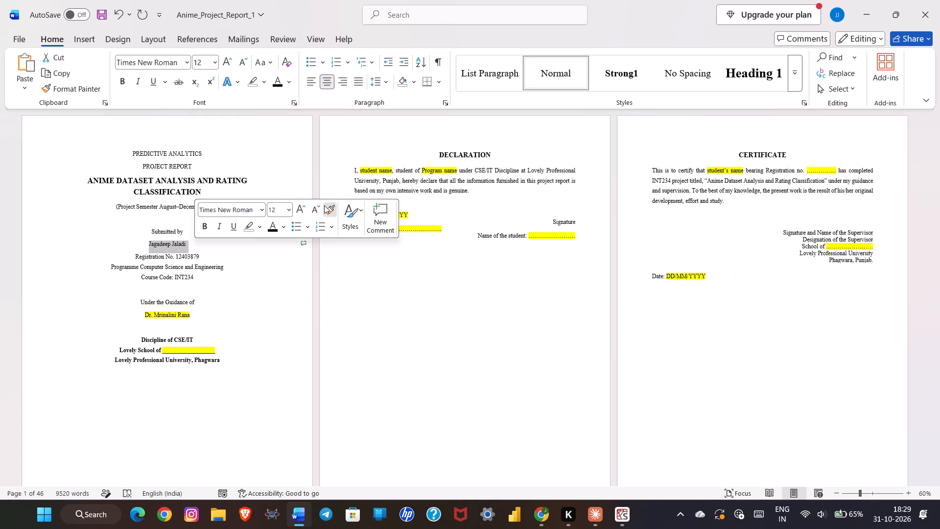
left_click_drag(144, 315, 194, 316)
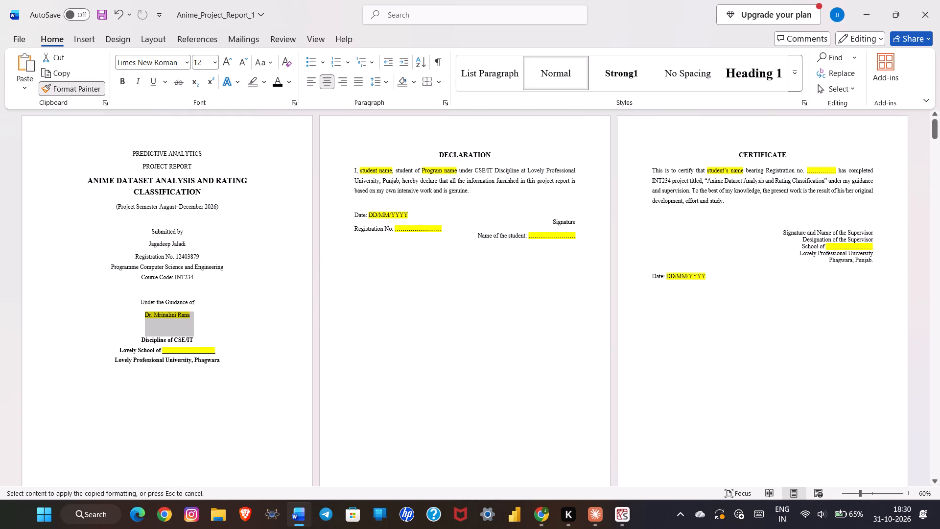
left_click_drag(194, 316, 196, 316)
left_click(196, 316)
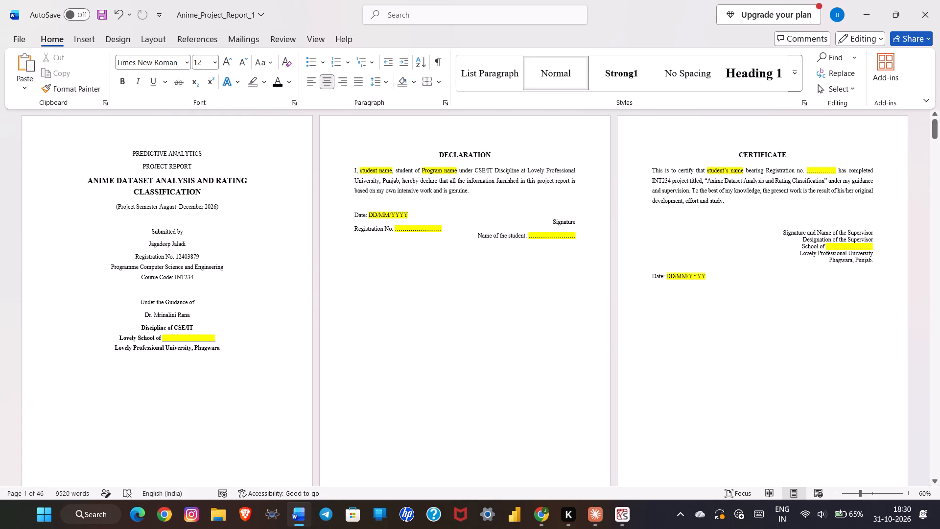
Insert a blank line between the supervisor's name and "Discipline of CSE/IT" on the cover page.
key("Return")
key("Down")
key("Down")
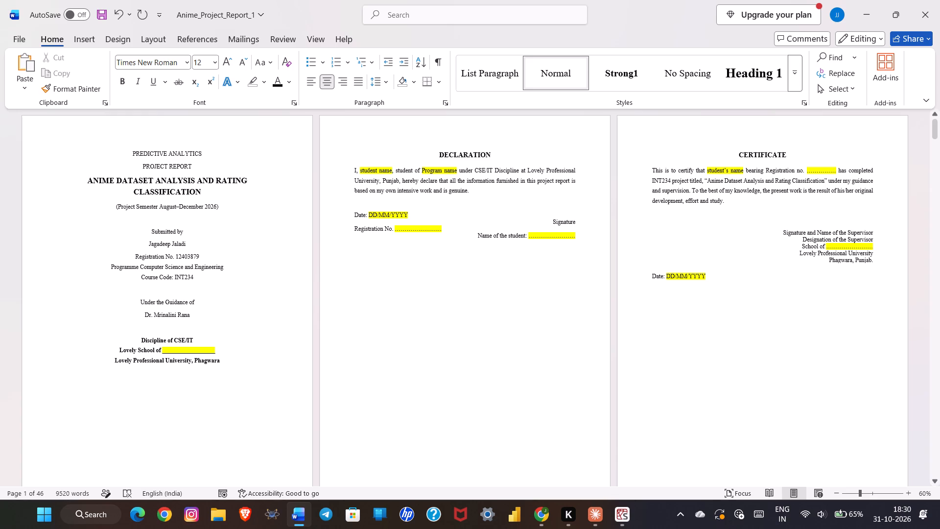
Delete the highlighted underscore blank after "Lovely School of" on the cover page.
left_click(217, 349)
key("BackSpace")
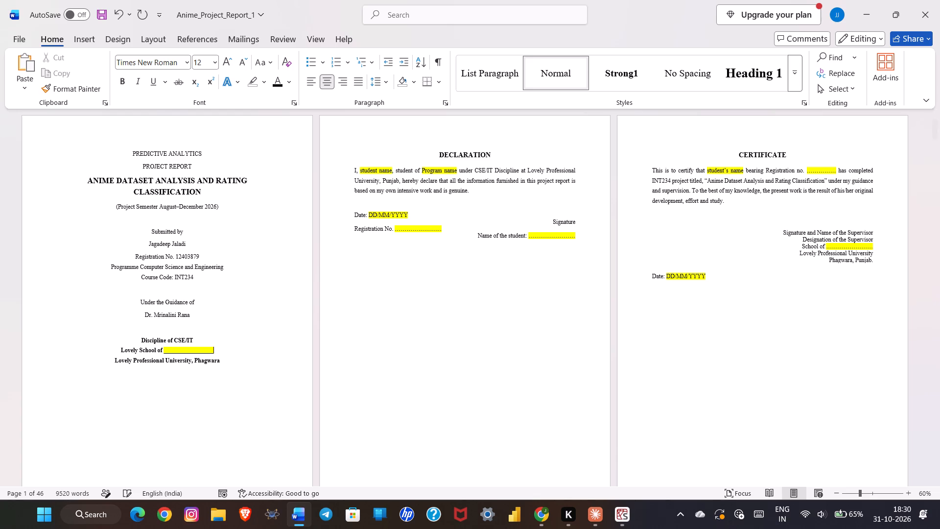
Replace the underlined blank after "Lovely School of" on the cover page with "Computer Science".
key("BackSpace")
key("BackSpace")
key("BackSpace")
key("BackSpace")
key("BackSpace")
key("BackSpace")
key("BackSpace")
key("BackSpace")
key("BackSpace")
key("BackSpace")
key("BackSpace")
key("BackSpace")
key("BackSpace")
key("BackSpace")
key("BackSpace")
key("BackSpace")
key("BackSpace")
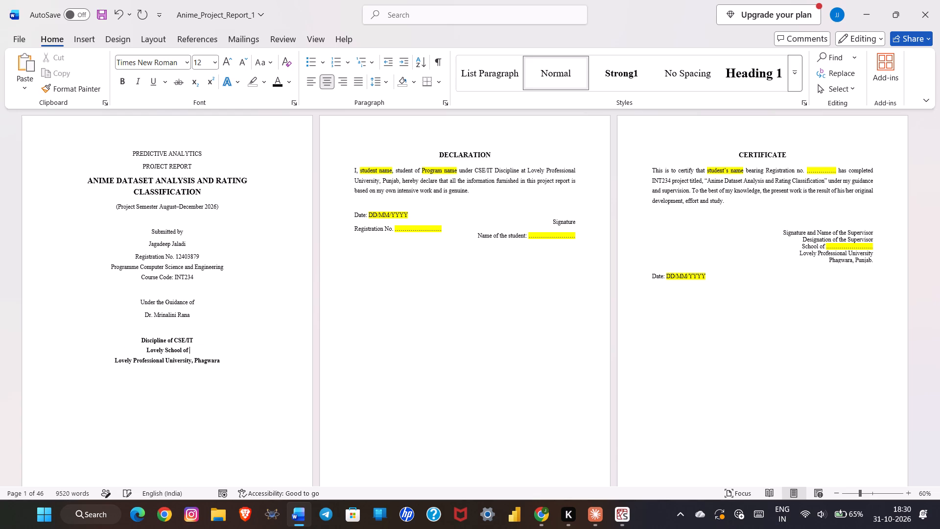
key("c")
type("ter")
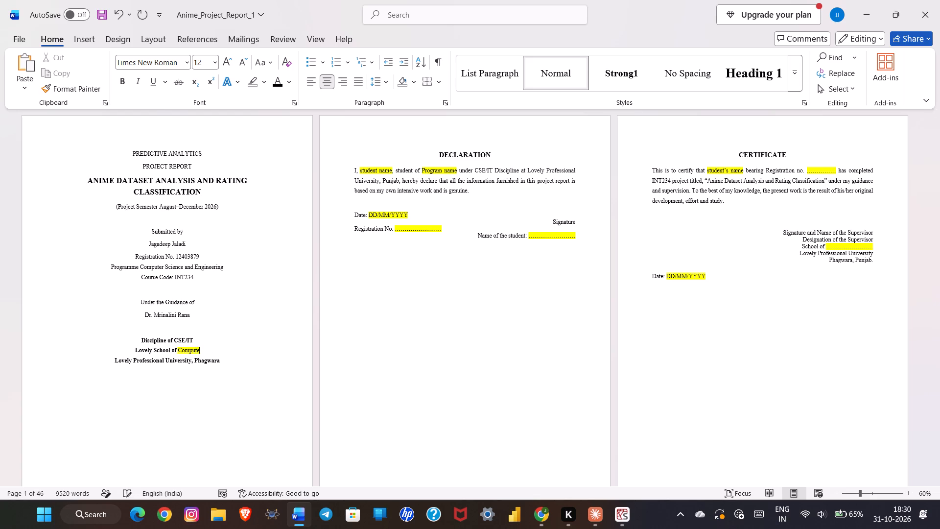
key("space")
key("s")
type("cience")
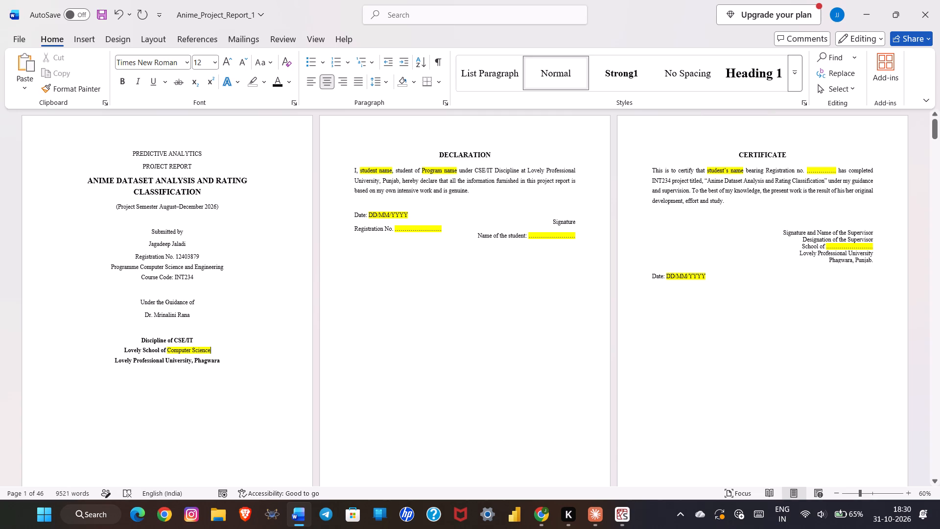
Clear the yellow highlighting from "Computer Science" after "Lovely School of" by copying the "Under the Guidance of" line's formatting onto it.
left_click_drag(218, 352, 174, 352)
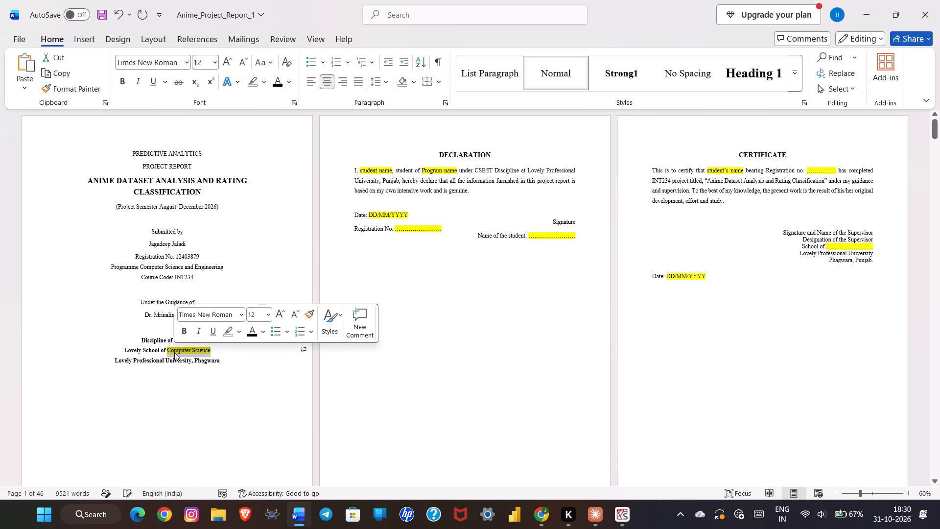
left_click_drag(138, 300, 197, 304)
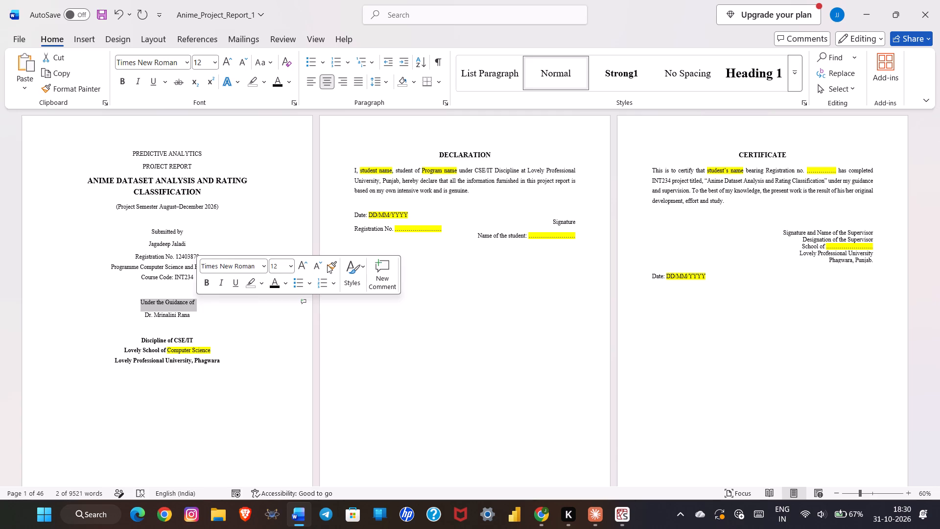
left_click(329, 264)
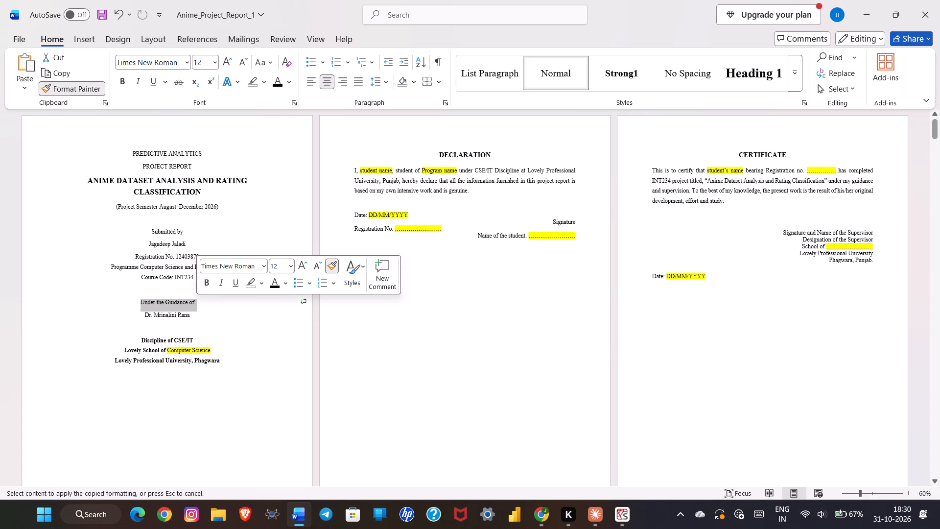
left_click_drag(167, 352, 213, 349)
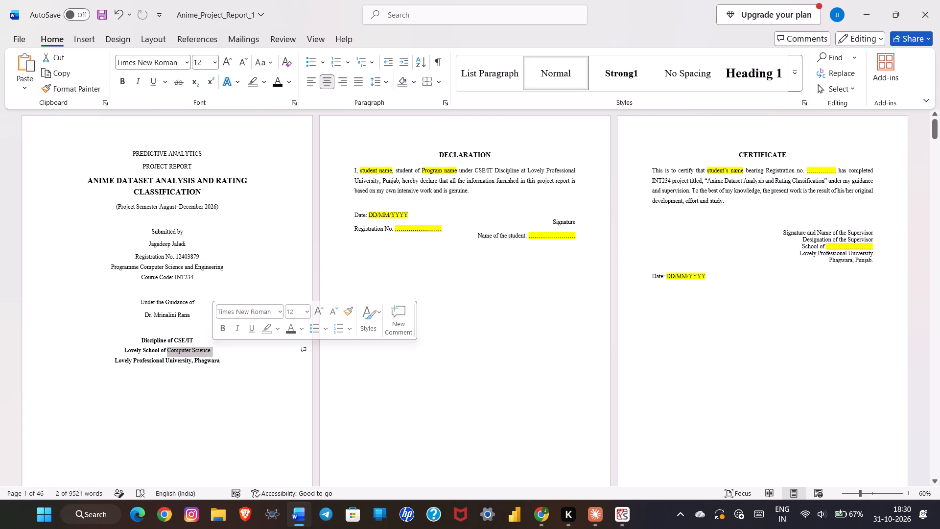
left_click(219, 362)
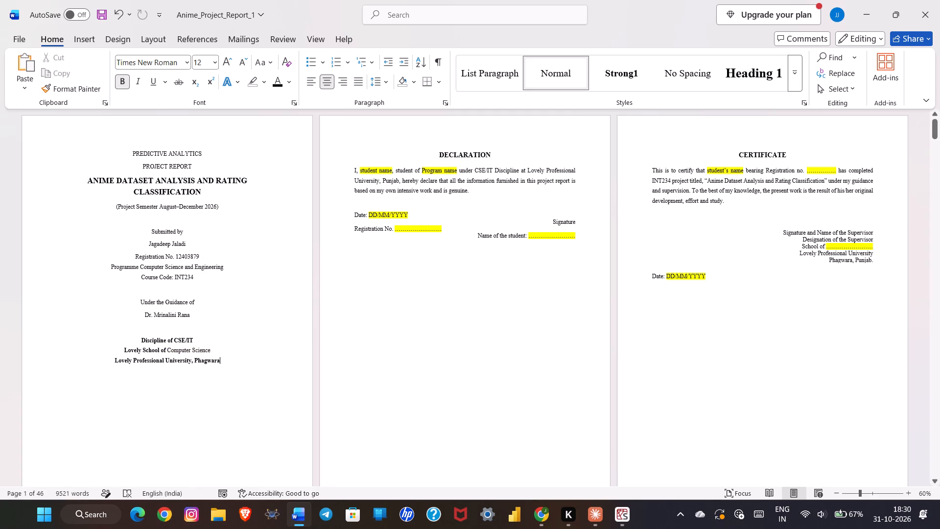
Make "Computer Science" in the cover page's "Lovely School of" line bold.
left_click_drag(167, 351, 179, 351)
left_click_drag(179, 351, 209, 351)
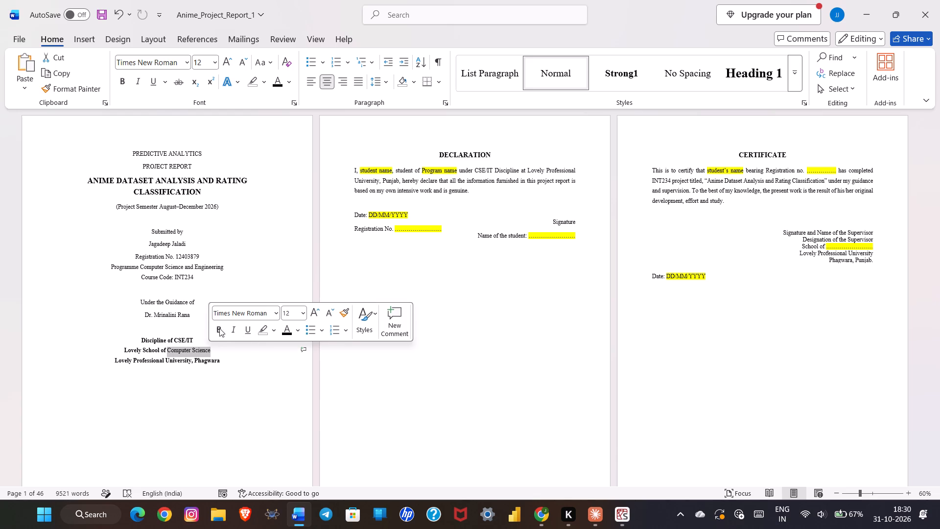
left_click(216, 328)
left_click(206, 377)
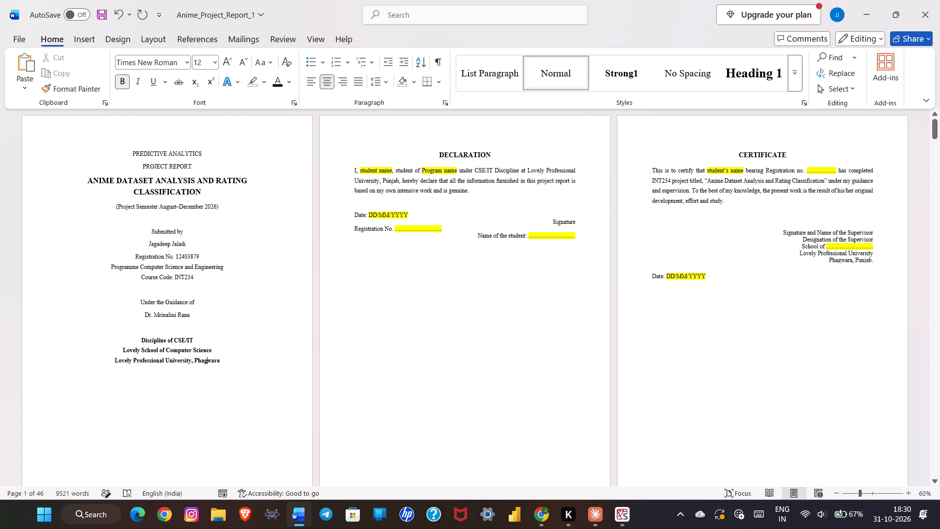
Replace the "student name" placeholder in the Declaration paragraph with the student's full name.
scroll(259, 365, "up", 1)
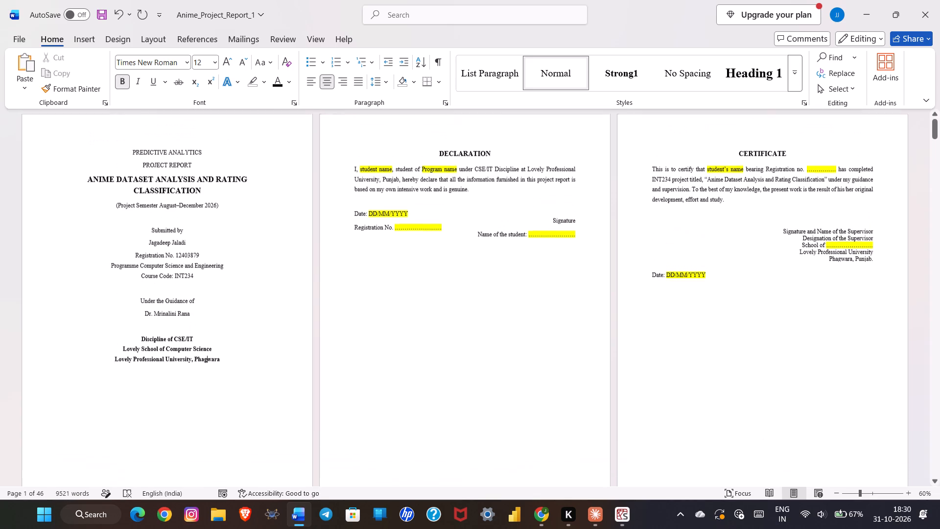
scroll(259, 365, "up", 1)
scroll(380, 202, "up", 4, "ctrl")
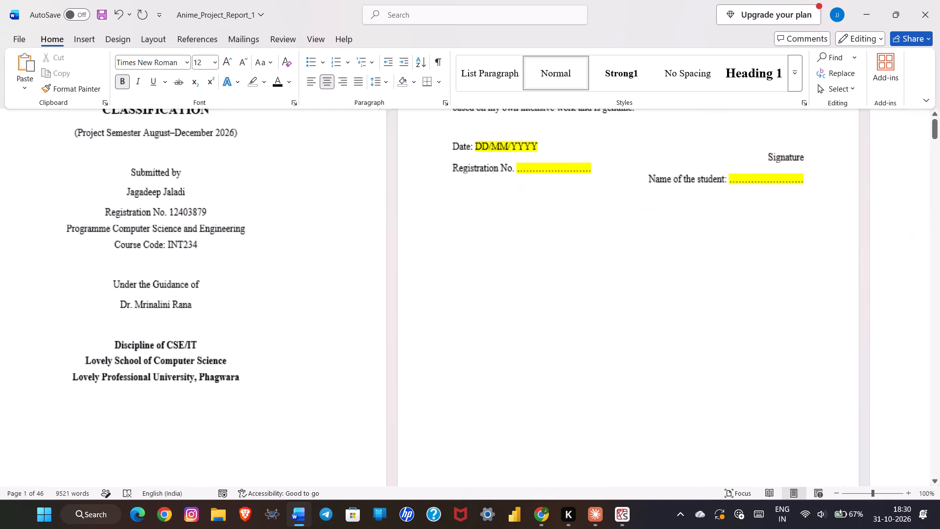
scroll(380, 202, "up", 3)
scroll(380, 202, "down", 6)
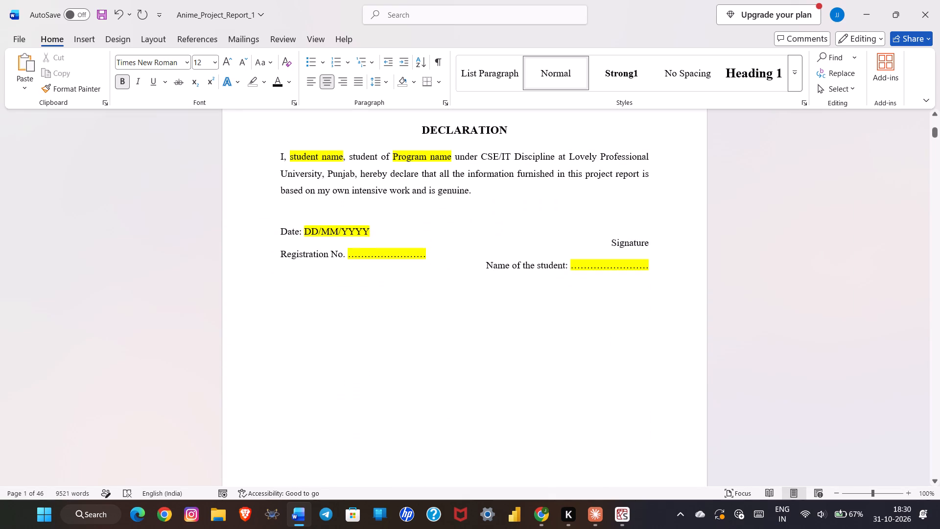
left_click(343, 155)
key("BackSpace")
key("BackSpace")
key("BackSpace")
key("BackSpace")
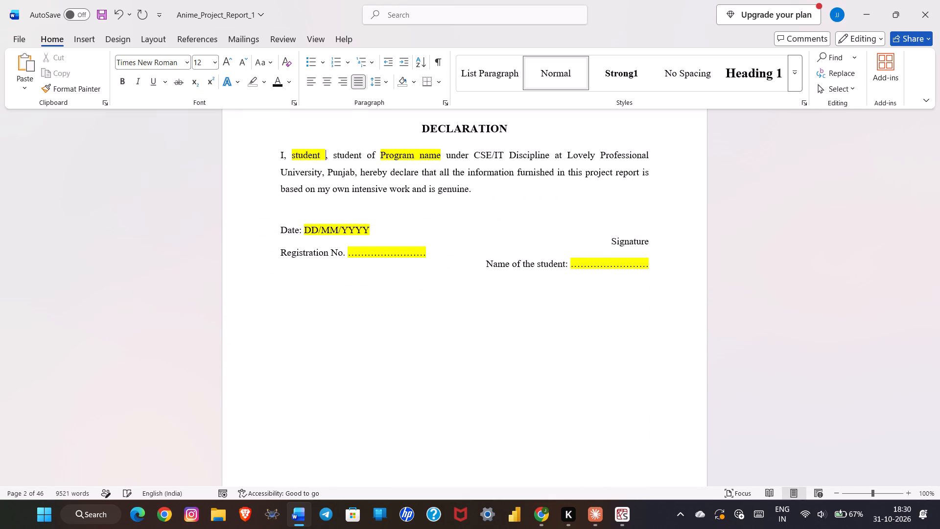
key("BackSpace")
key("BackSpace")
key("BackSpace")
key("BackSpace")
key("BackSpace")
key("BackSpace")
key("BackSpace")
key("BackSpace")
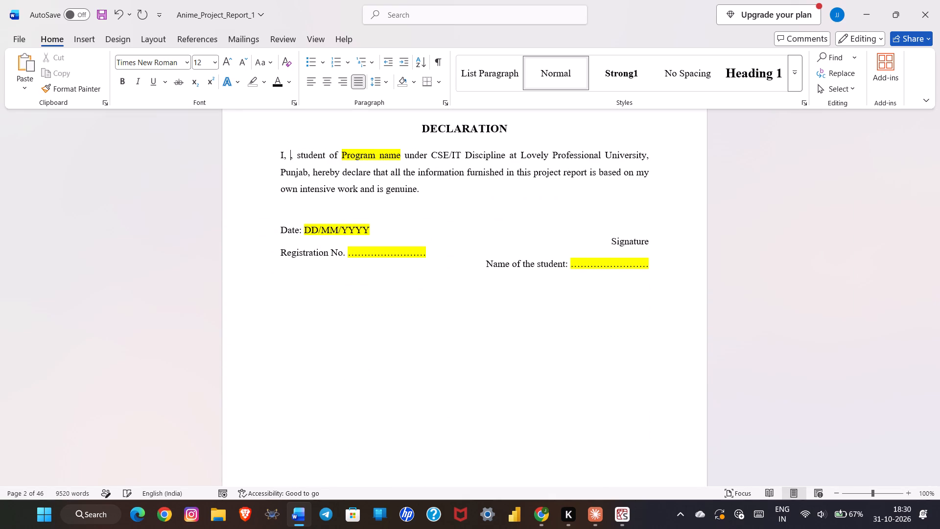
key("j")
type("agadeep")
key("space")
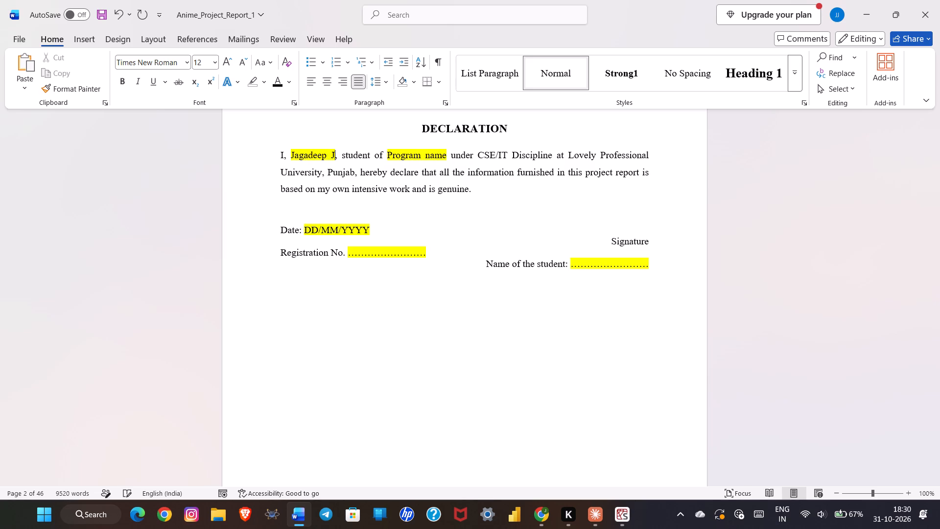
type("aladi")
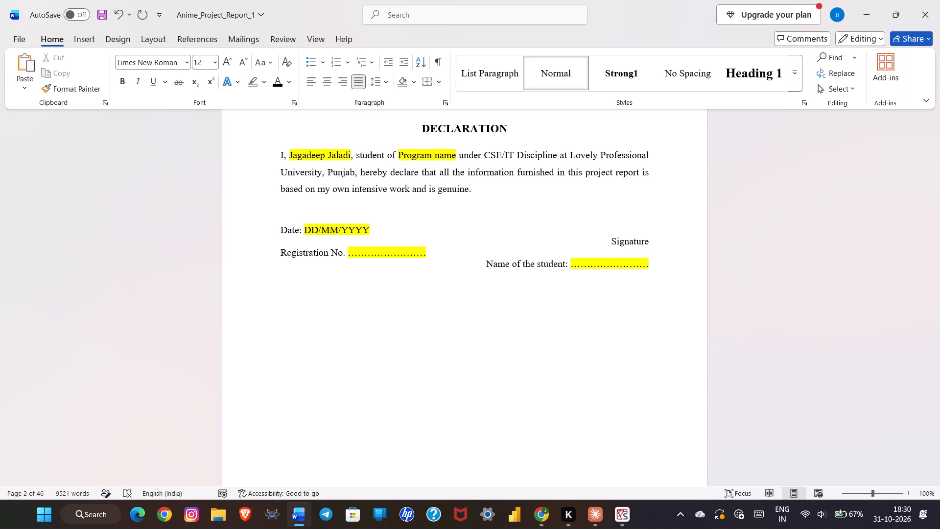
Replace the "Program name" placeholder in the Declaration paragraph with "Computer Science".
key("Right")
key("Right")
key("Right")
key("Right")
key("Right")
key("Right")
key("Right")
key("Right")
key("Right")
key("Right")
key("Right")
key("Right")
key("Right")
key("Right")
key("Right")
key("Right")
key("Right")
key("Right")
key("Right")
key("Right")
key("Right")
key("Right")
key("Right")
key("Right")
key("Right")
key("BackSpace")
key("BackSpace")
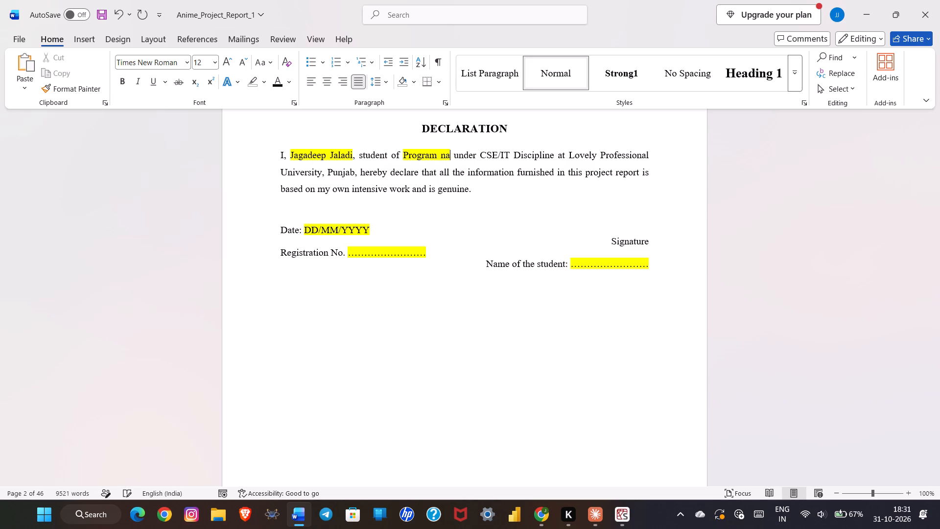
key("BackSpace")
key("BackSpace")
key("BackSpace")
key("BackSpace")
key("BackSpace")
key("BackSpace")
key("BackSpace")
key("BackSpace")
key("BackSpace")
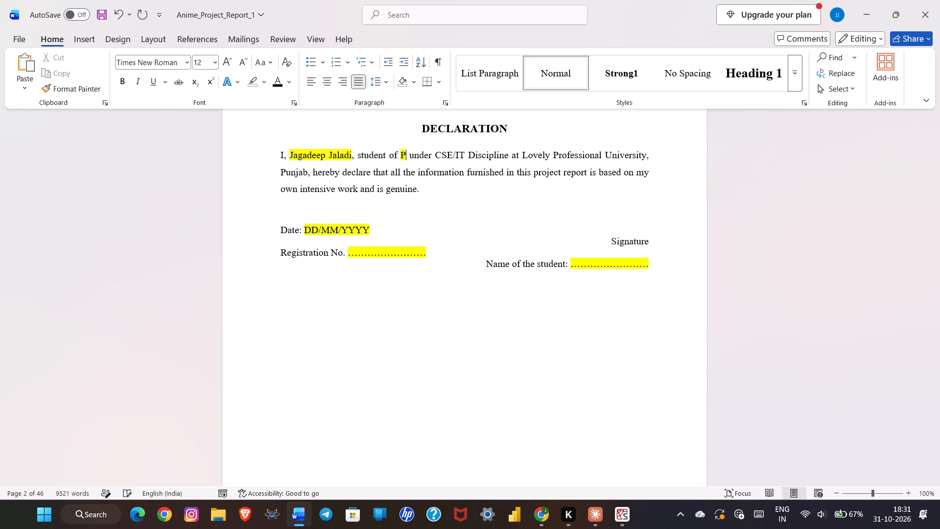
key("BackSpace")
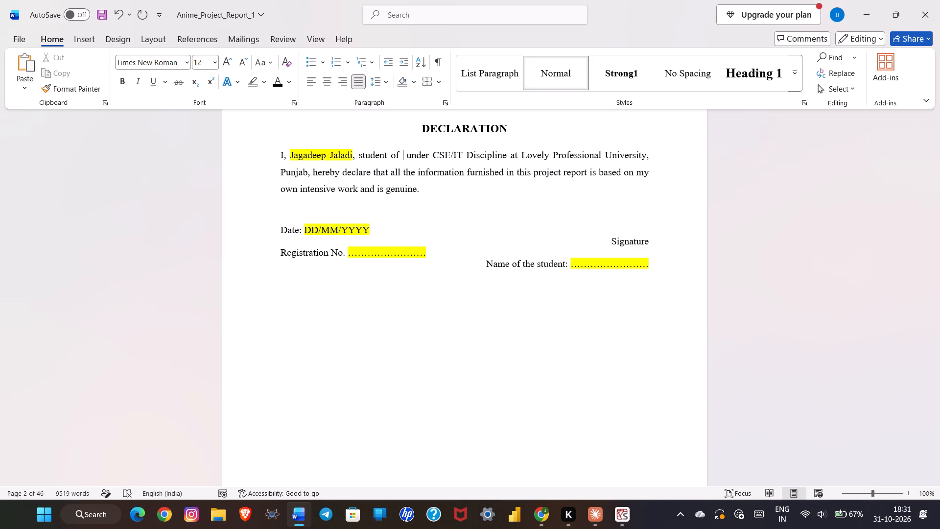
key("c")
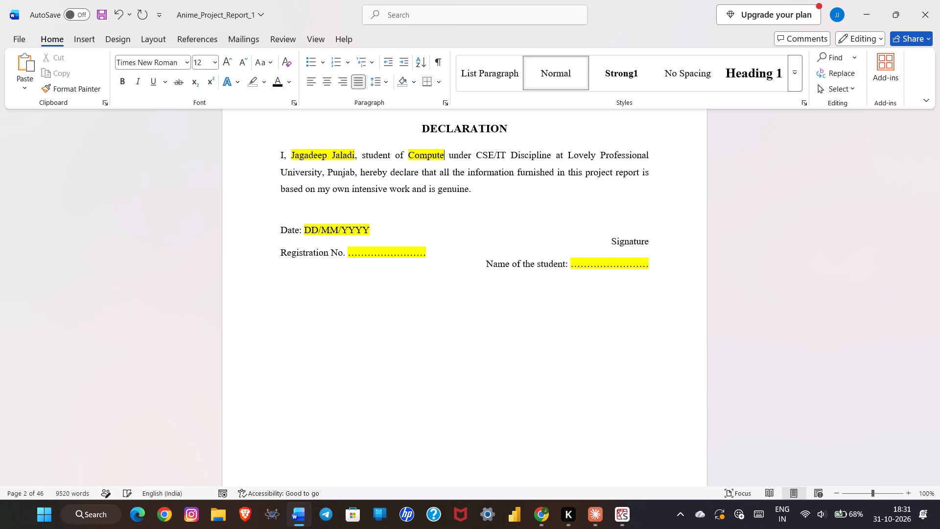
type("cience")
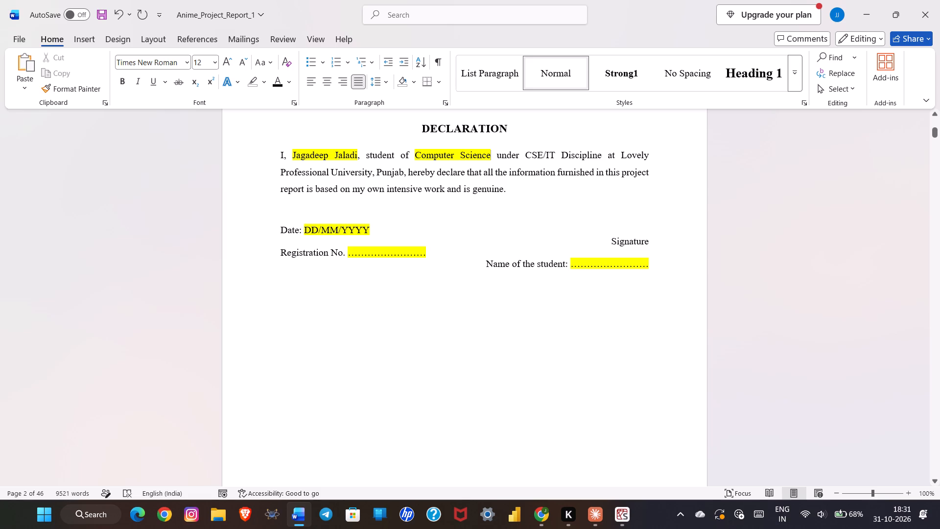
Replace the DD/MM/YYYY placeholder on the Declaration page with the date 31/10/2026.
left_click(317, 229)
key("BackSpace")
key("BackSpace")
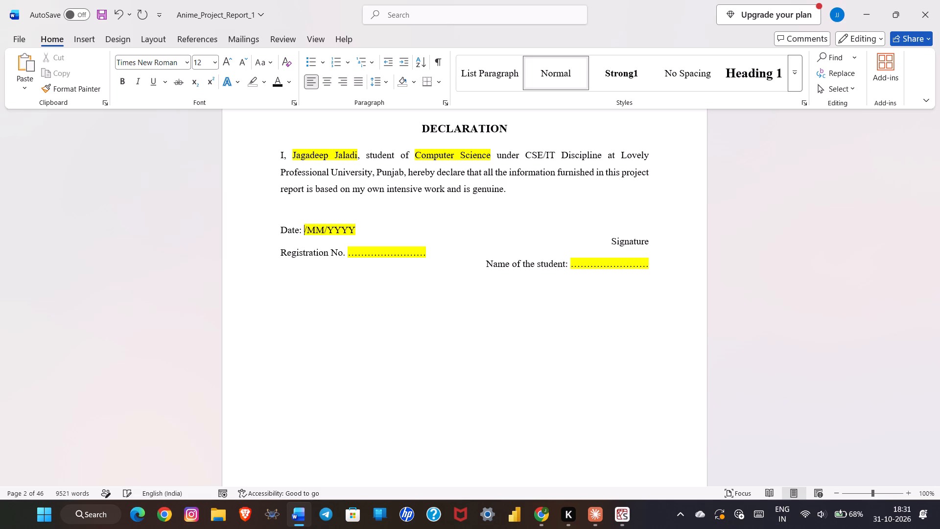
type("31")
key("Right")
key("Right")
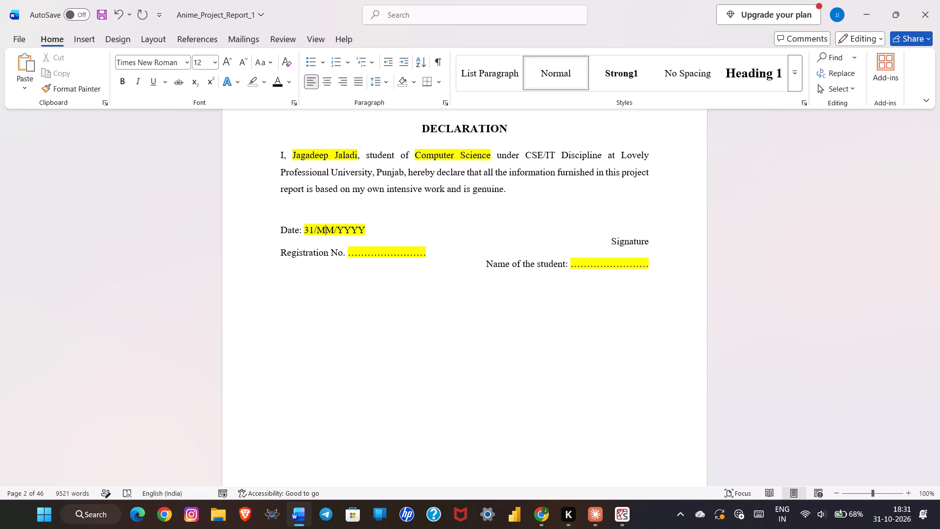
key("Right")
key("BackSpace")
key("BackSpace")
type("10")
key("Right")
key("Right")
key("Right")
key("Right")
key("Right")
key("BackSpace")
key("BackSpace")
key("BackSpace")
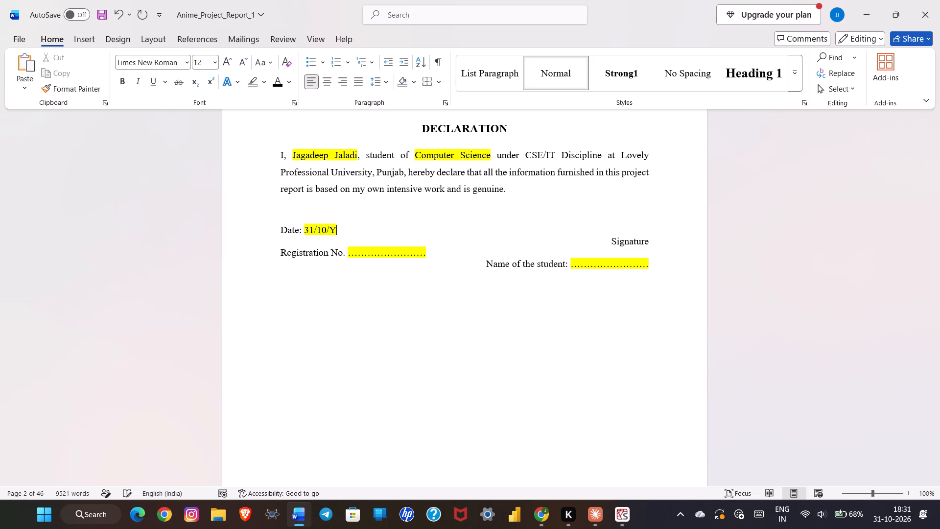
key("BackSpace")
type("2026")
Replace the dotted blank after "Registration No." on the Declaration page with the student's registration number.
left_click(433, 252)
key("BackSpace")
key("BackSpace")
key("BackSpace")
key("BackSpace")
key("BackSpace")
key("BackSpace")
key("BackSpace")
key("BackSpace")
key("BackSpace")
key("BackSpace")
key("BackSpace")
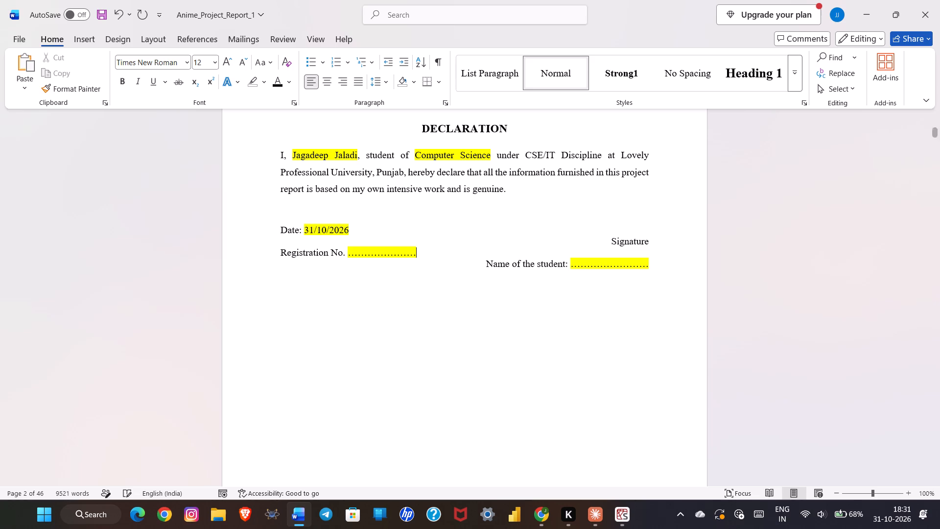
key("ctrl+z")
key("ctrl+z")
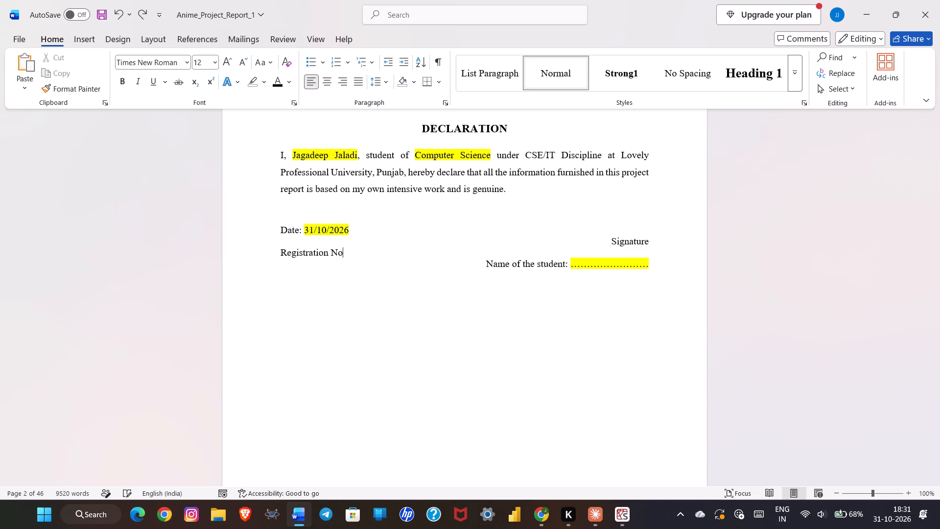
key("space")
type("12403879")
Replace the dotted blank after "Name of the student:" on the Declaration page with the student's first name.
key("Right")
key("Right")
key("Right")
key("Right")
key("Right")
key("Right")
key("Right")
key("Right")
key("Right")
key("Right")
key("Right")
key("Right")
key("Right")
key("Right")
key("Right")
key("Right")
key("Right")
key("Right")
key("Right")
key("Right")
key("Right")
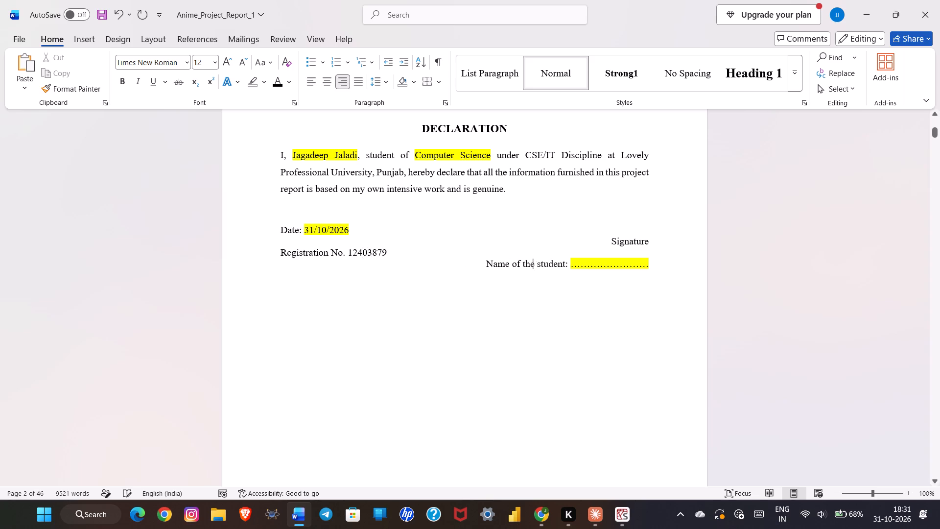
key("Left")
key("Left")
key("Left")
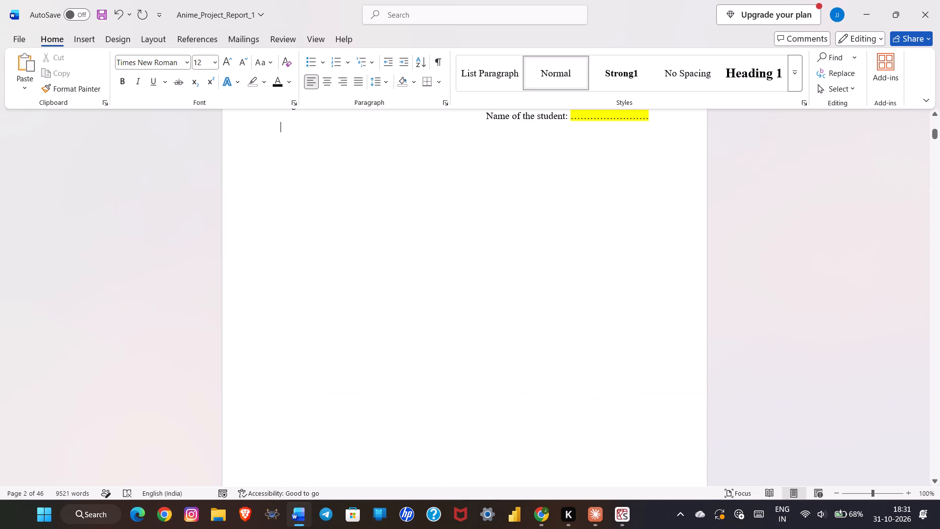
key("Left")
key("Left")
scroll(542, 243, "up", 1)
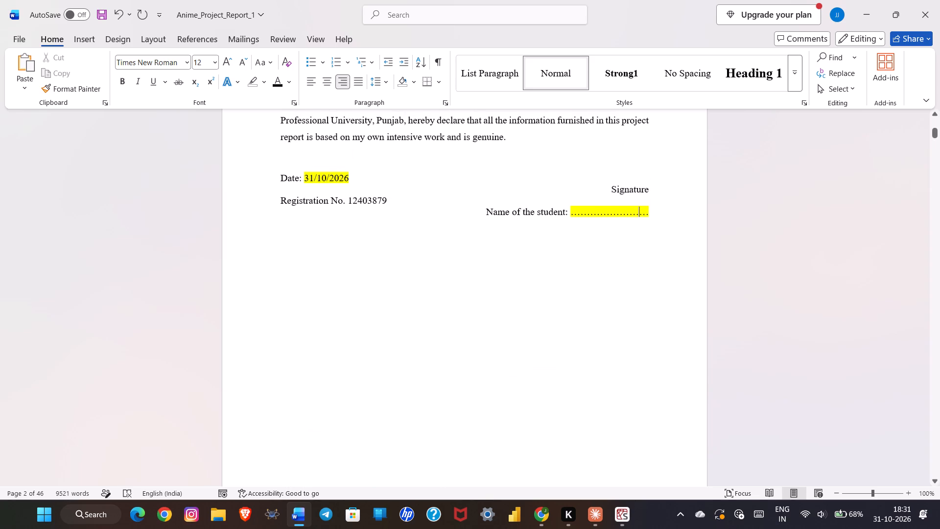
key("Right")
key("BackSpace")
key("BackSpace")
key("BackSpace")
key("BackSpace")
key("BackSpace")
key("BackSpace")
key("BackSpace")
key("BackSpace")
key("BackSpace")
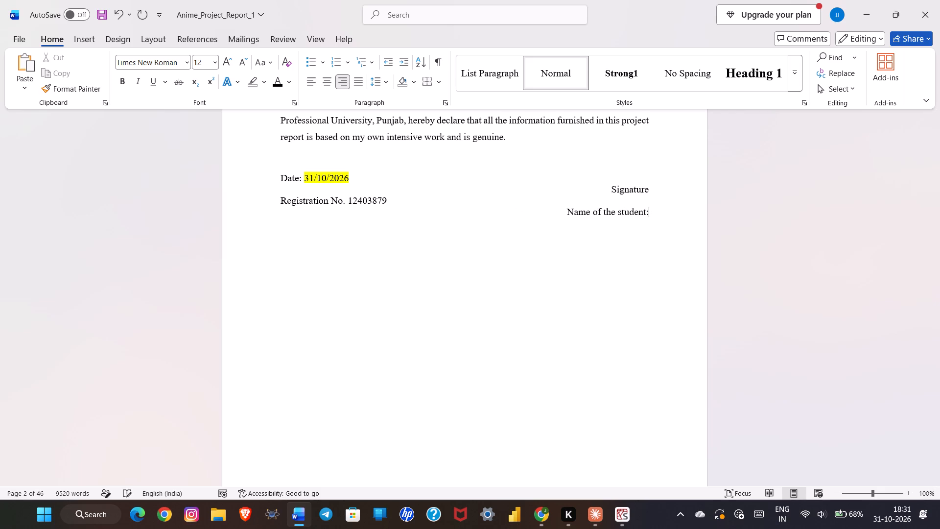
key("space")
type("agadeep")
Clear the yellow highlighting from the Declaration's student name, "Computer Science" and date by copying the plain word "student" formatting onto them.
scroll(548, 240, "up", 2)
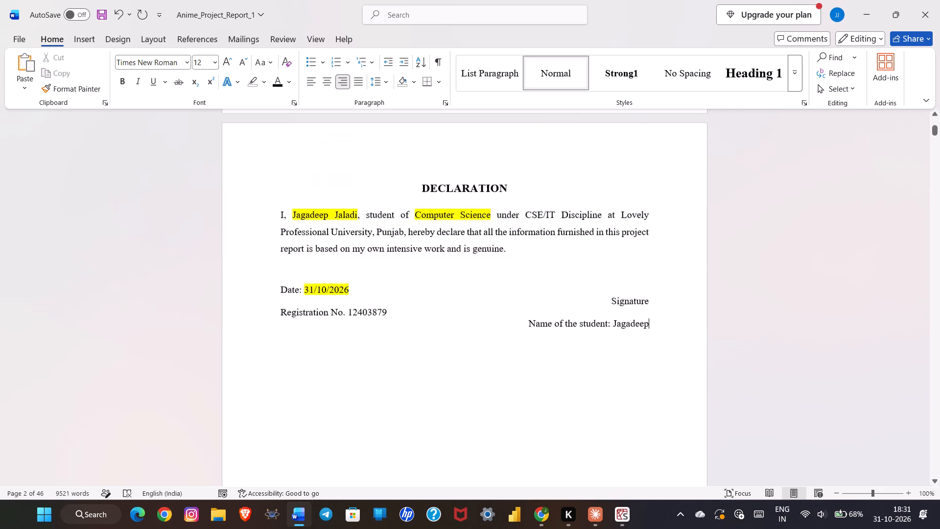
scroll(548, 240, "down", 1)
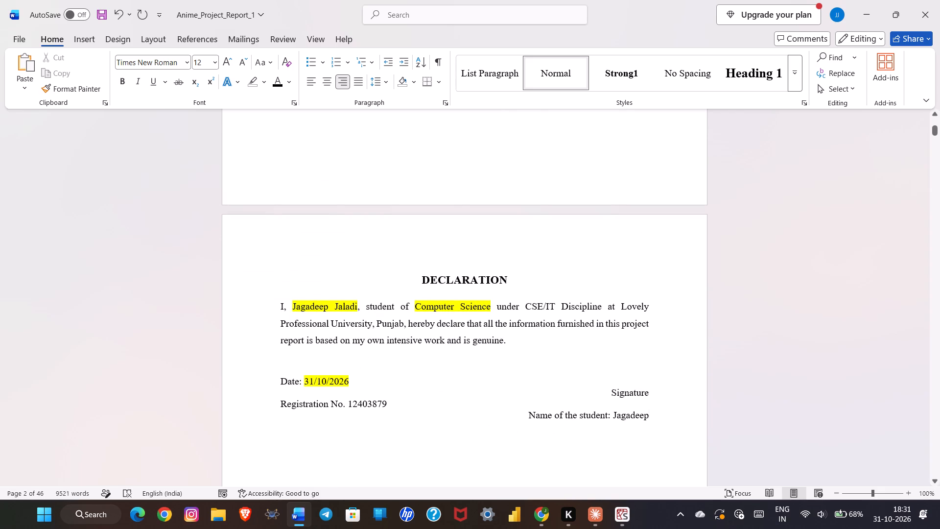
left_click_drag(365, 308, 395, 308)
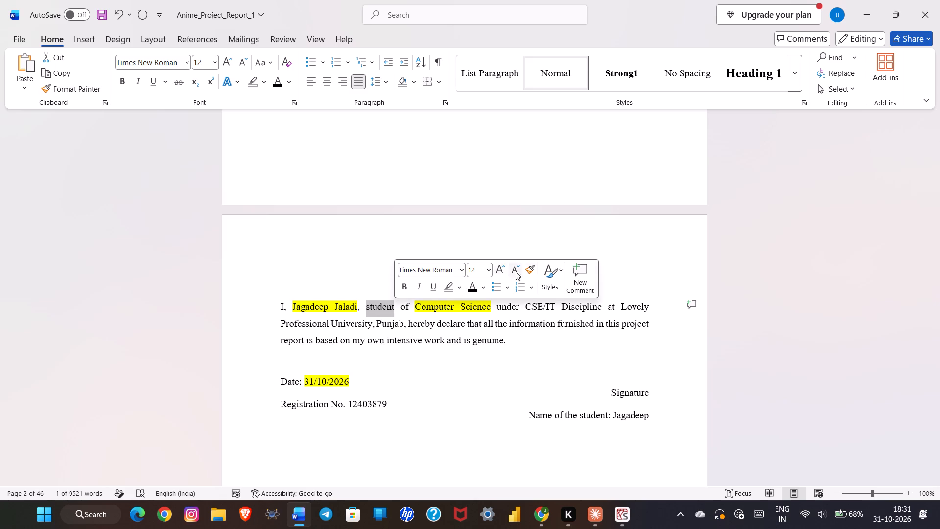
left_click(532, 267)
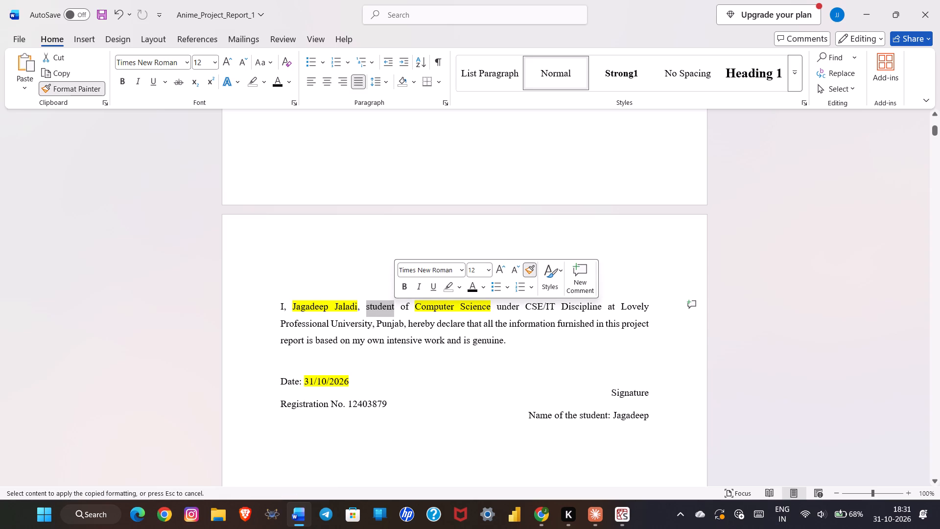
left_click_drag(292, 306, 357, 308)
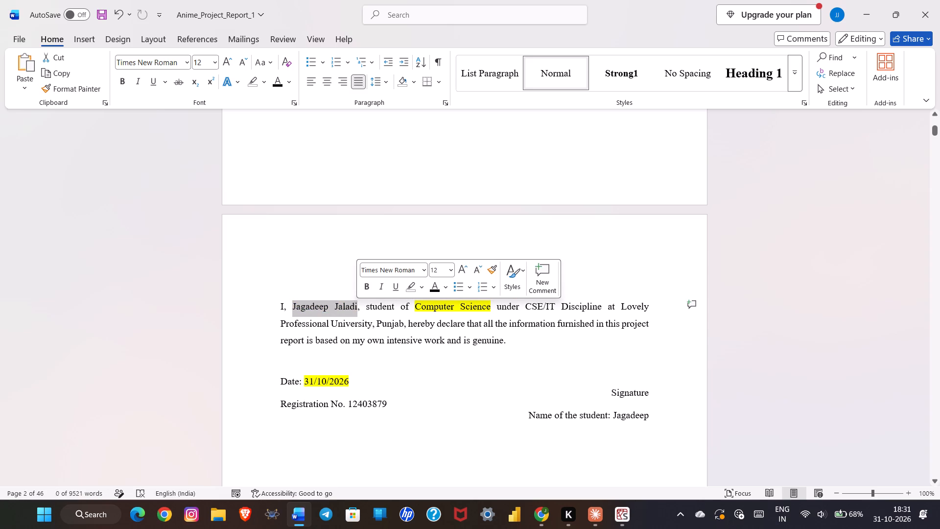
left_click(495, 266)
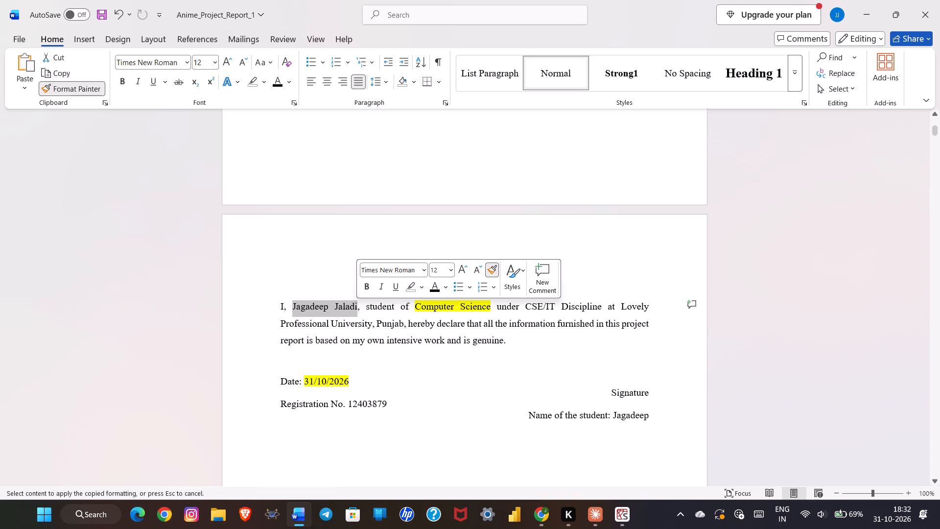
left_click_drag(414, 307, 485, 308)
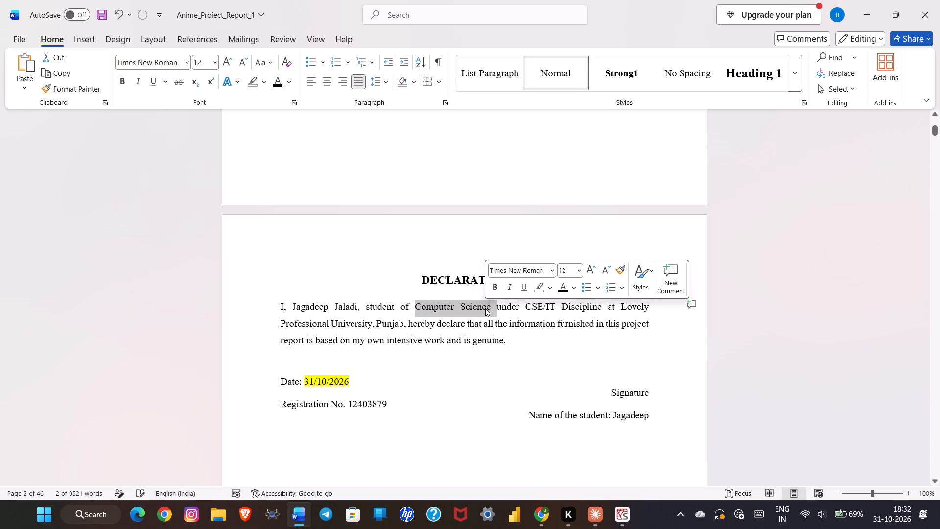
left_click(615, 269)
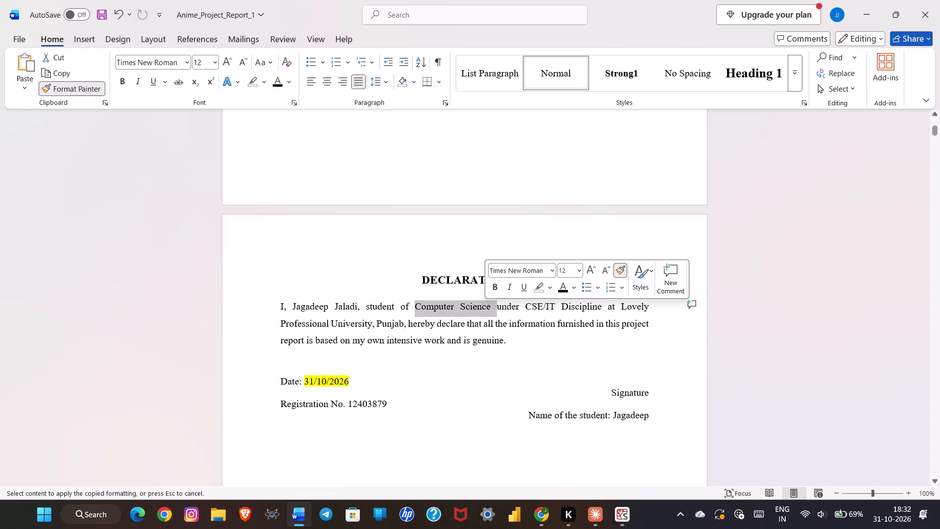
left_click_drag(304, 382, 346, 381)
left_click(403, 415)
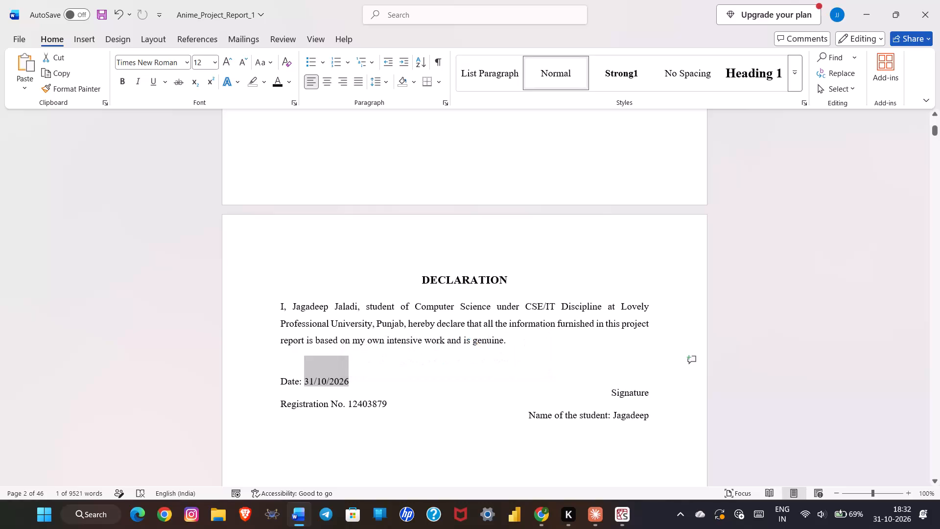
Save the report document.
scroll(403, 415, "down", 1)
key("ctrl+s")
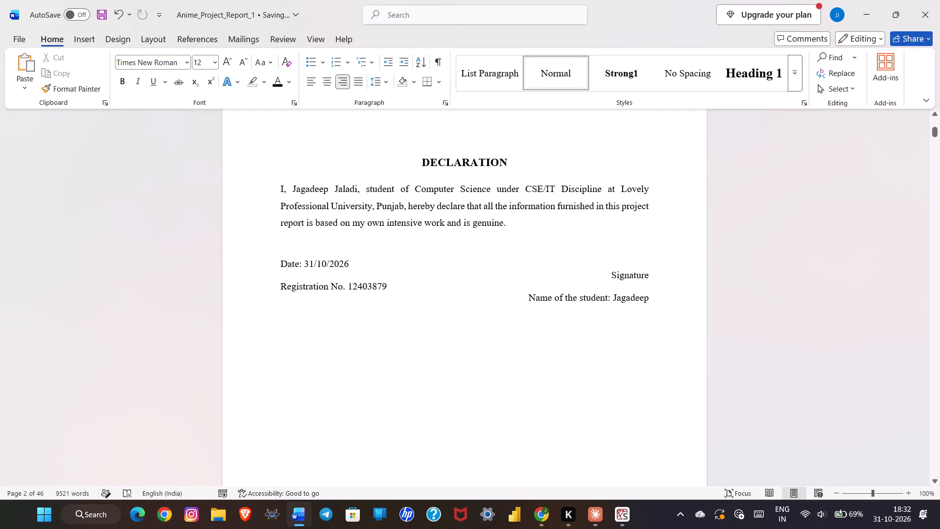
scroll(634, 336, "down", 1)
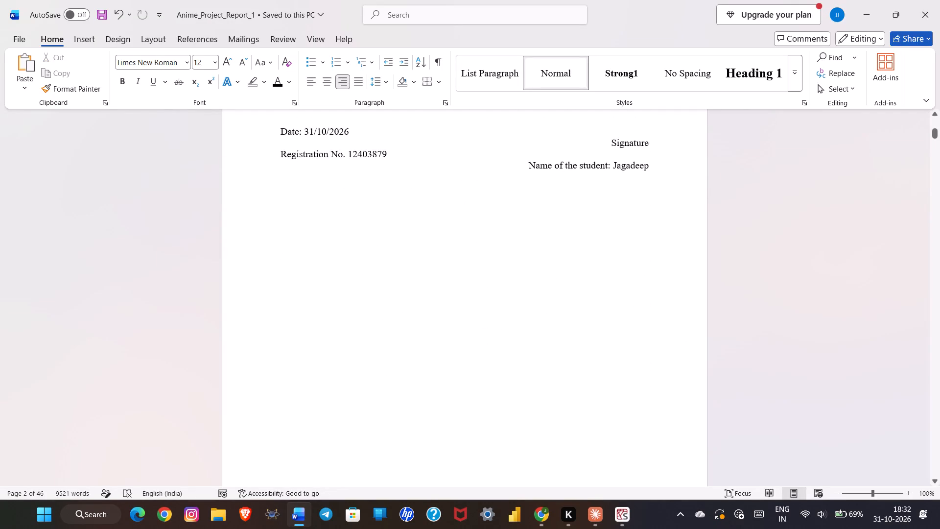
Delete the "Name of the student:" label on the Declaration page, keeping only the student's first name on that line.
scroll(634, 336, "up", 1)
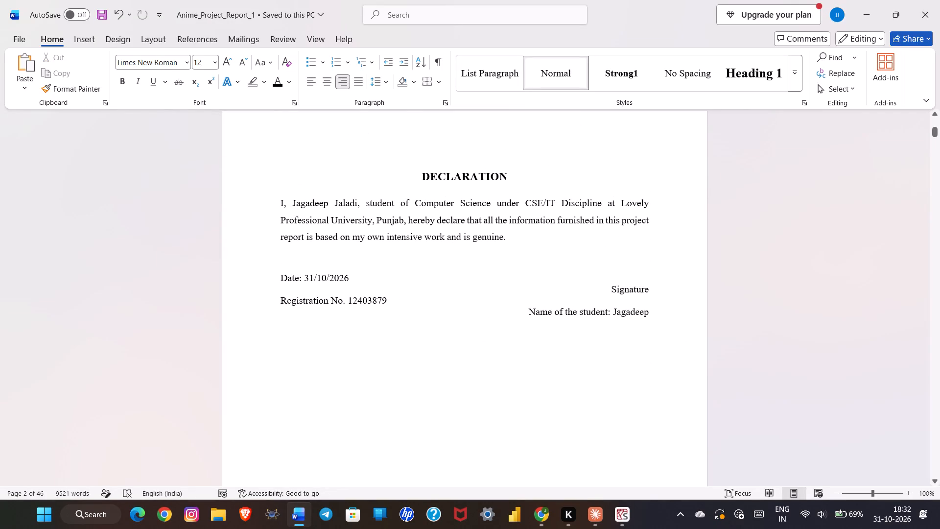
left_click(609, 312)
key("Right")
key("BackSpace")
key("BackSpace")
key("BackSpace")
key("BackSpace")
key("BackSpace")
key("BackSpace")
key("BackSpace")
key("BackSpace")
key("BackSpace")
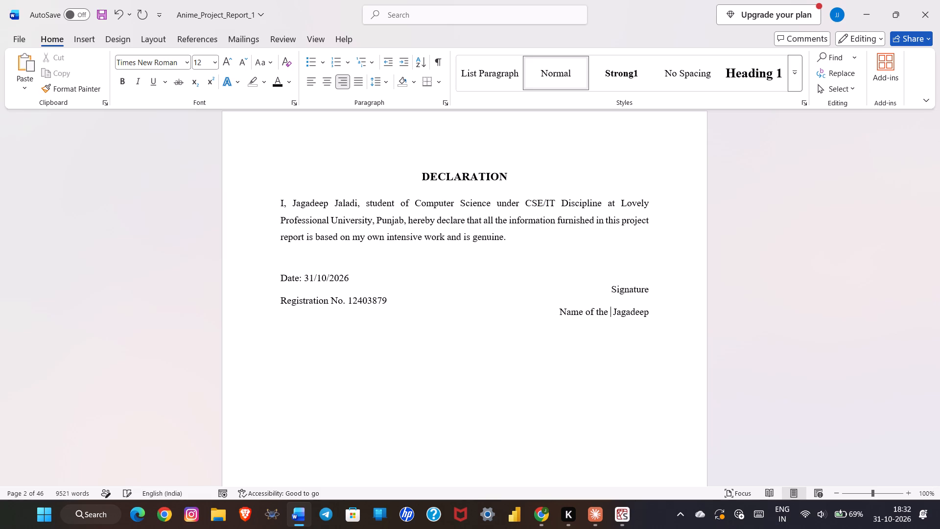
key("BackSpace")
key("BackSpace")
key("BackSpace")
key("BackSpace")
key("BackSpace")
key("BackSpace")
key("BackSpace")
key("BackSpace")
key("BackSpace")
key("BackSpace")
key("BackSpace")
Add a colon after "Signature" on the Declaration page.
key("Up")
key("Right")
left_click(653, 291)
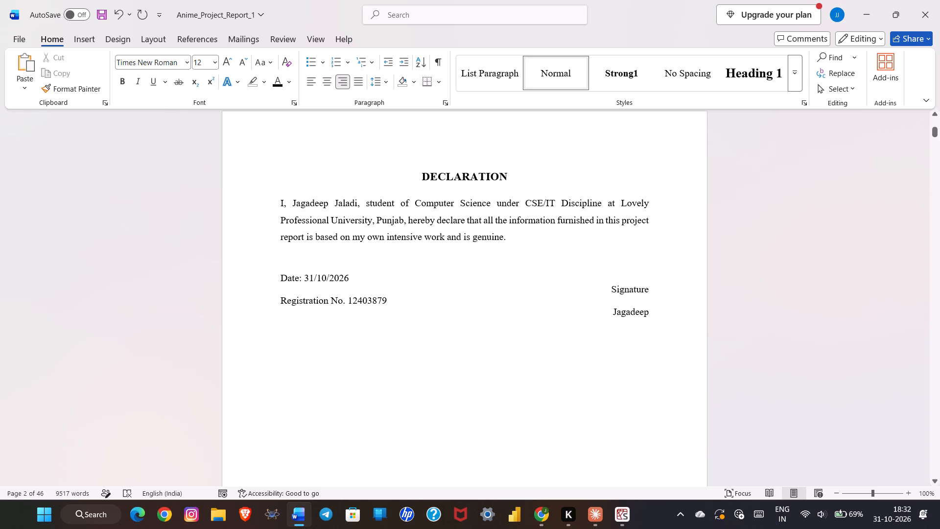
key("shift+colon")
left_click(633, 298)
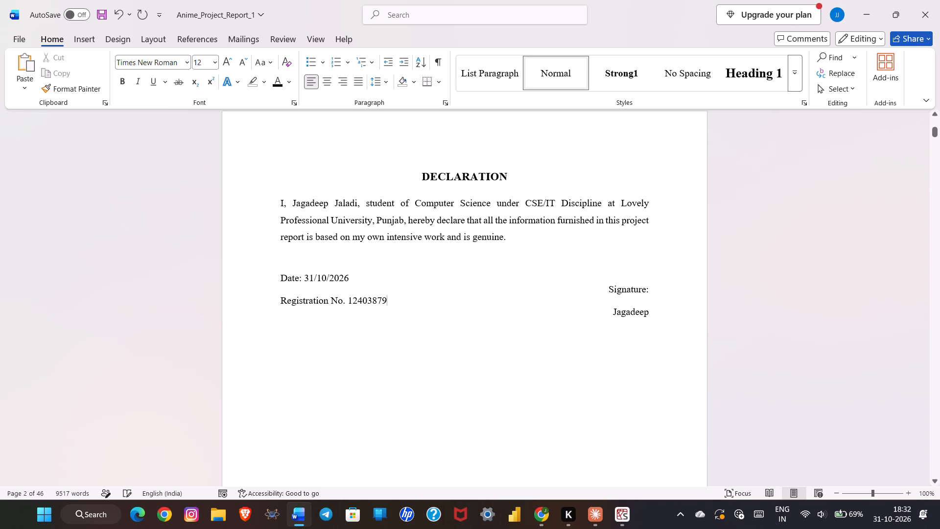
left_click_drag(609, 289, 647, 311)
left_click(647, 311)
Replace the "student's name" placeholder on the Certificate page with the student's full name.
scroll(587, 353, "down", 3)
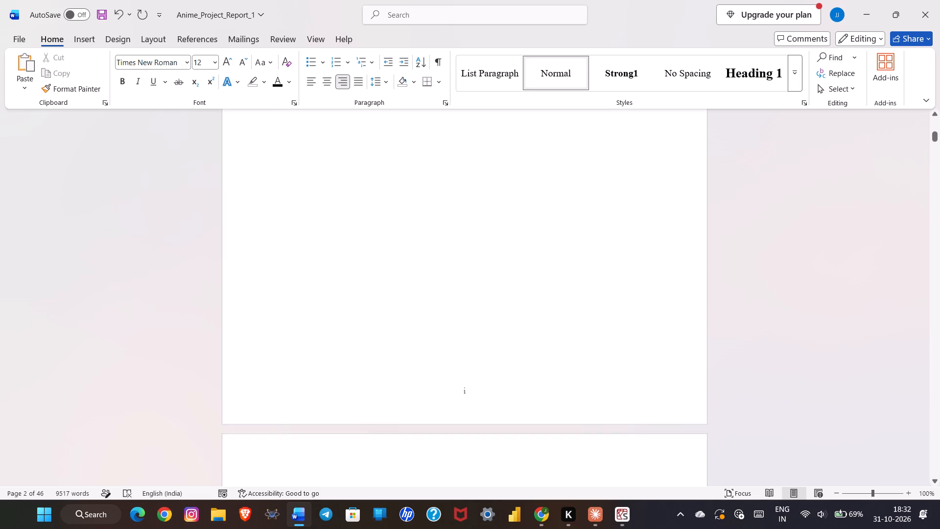
scroll(587, 353, "down", 2)
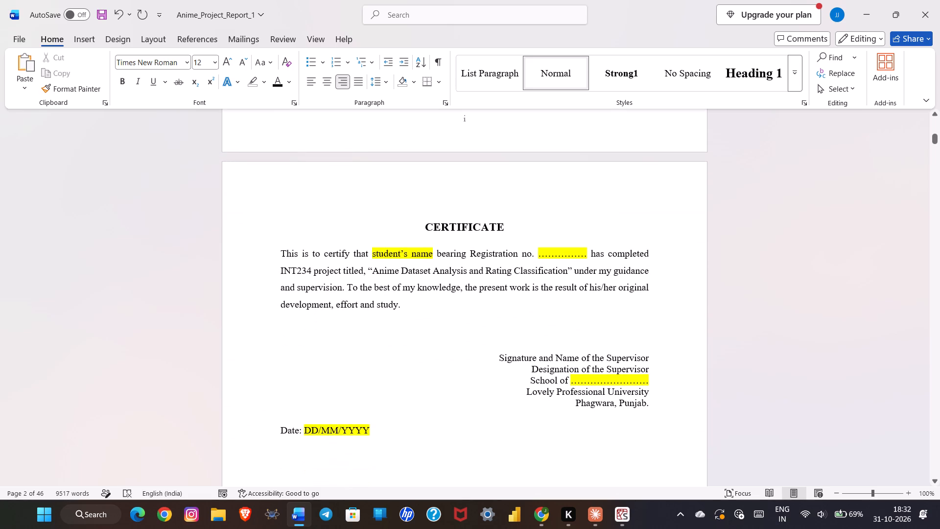
left_click(432, 255)
key("BackSpace")
key("BackSpace")
key("BackSpace")
key("BackSpace")
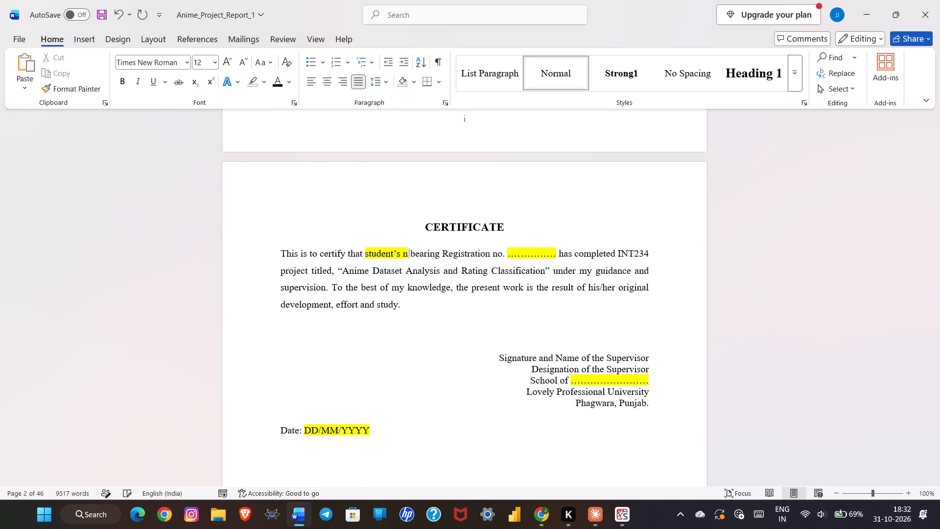
key("BackSpace")
key("BackSpace")
key("BackSpace")
key("BackSpace")
key("BackSpace")
key("BackSpace")
key("BackSpace")
key("BackSpace")
key("BackSpace")
key("BackSpace")
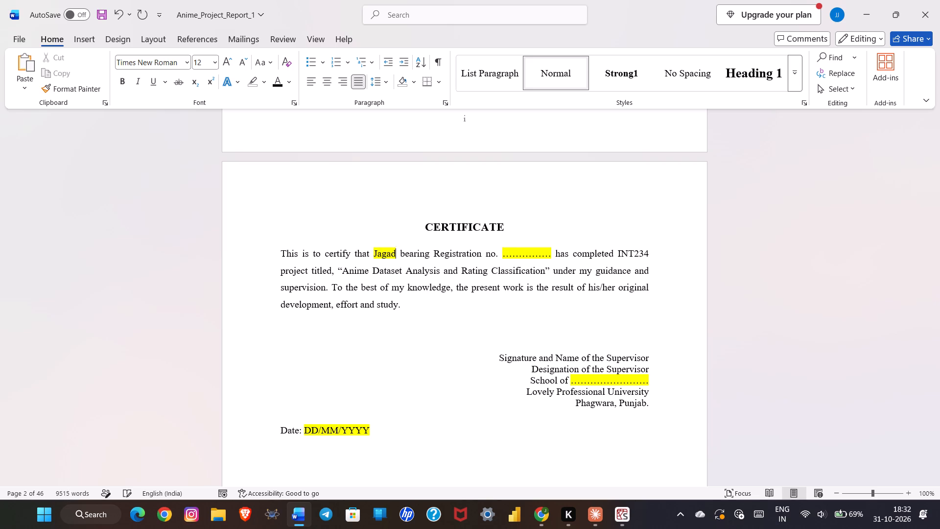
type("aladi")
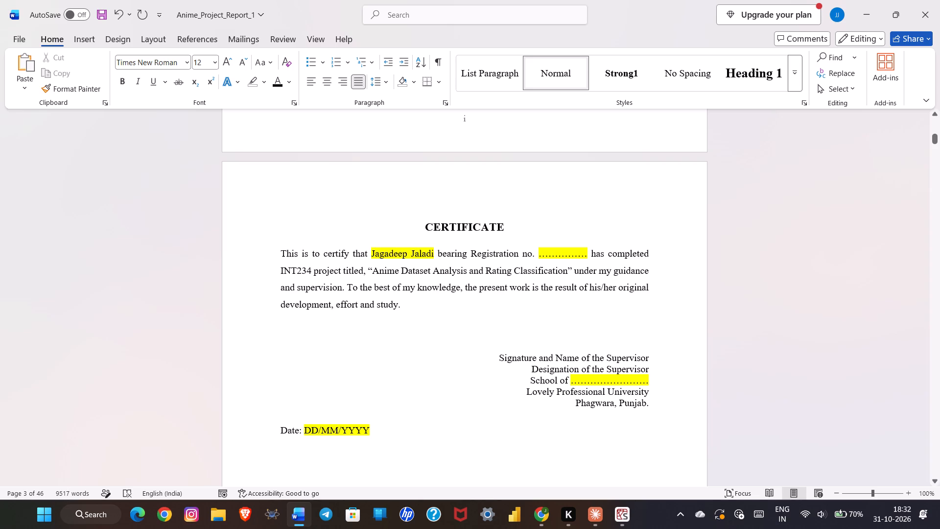
Replace the dotted blank after "Registration no." on the Certificate page with the student's registration number.
left_click(587, 253)
key("BackSpace")
key("BackSpace")
key("BackSpace")
key("BackSpace")
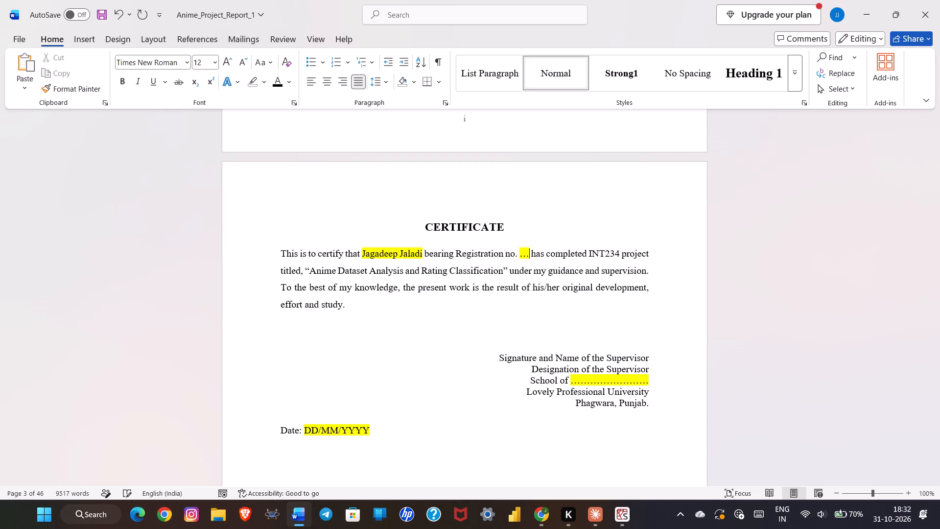
key("BackSpace")
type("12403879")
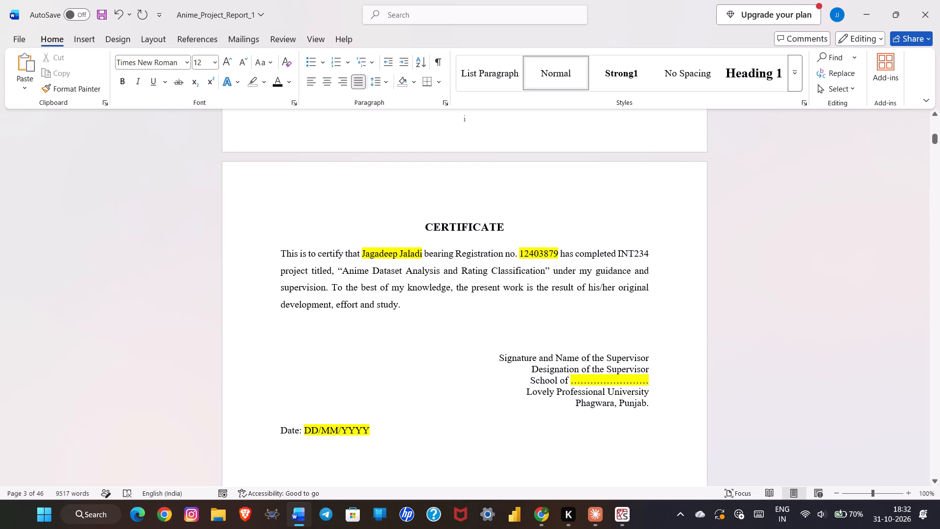
Replace the dotted blank after "School of" in the Certificate's supervisor block with "Computer Science".
left_click(653, 382)
key("BackSpace")
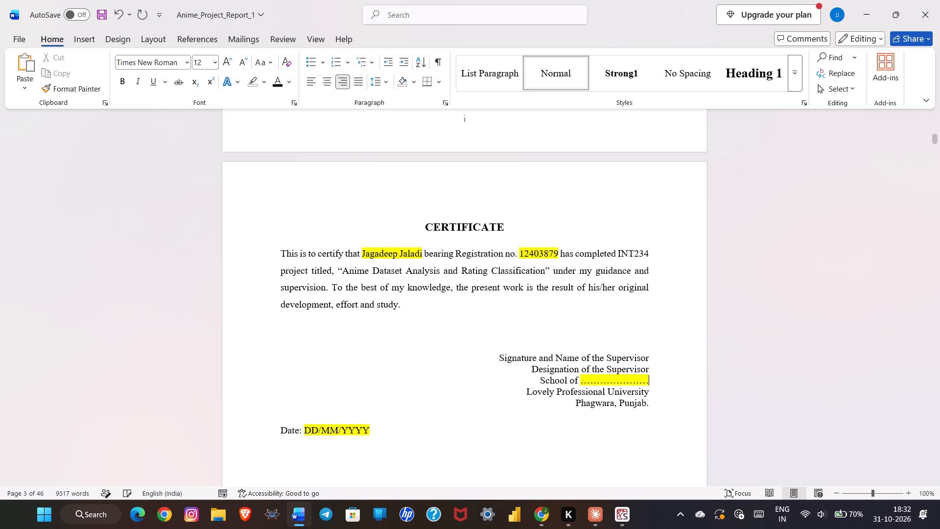
key("BackSpace")
key("BackSpace")
key("BackSpace")
key("BackSpace")
key("BackSpace")
key("BackSpace")
key("BackSpace")
key("BackSpace")
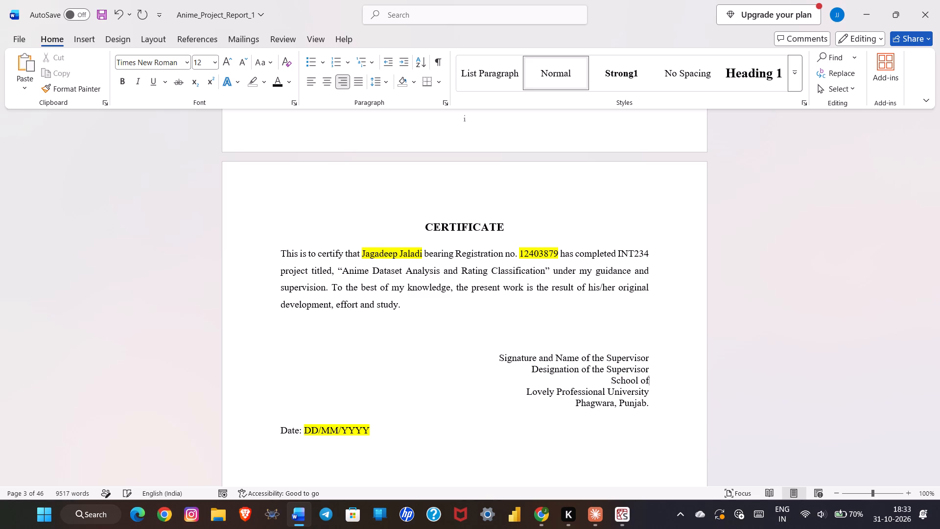
key("ctrl+z")
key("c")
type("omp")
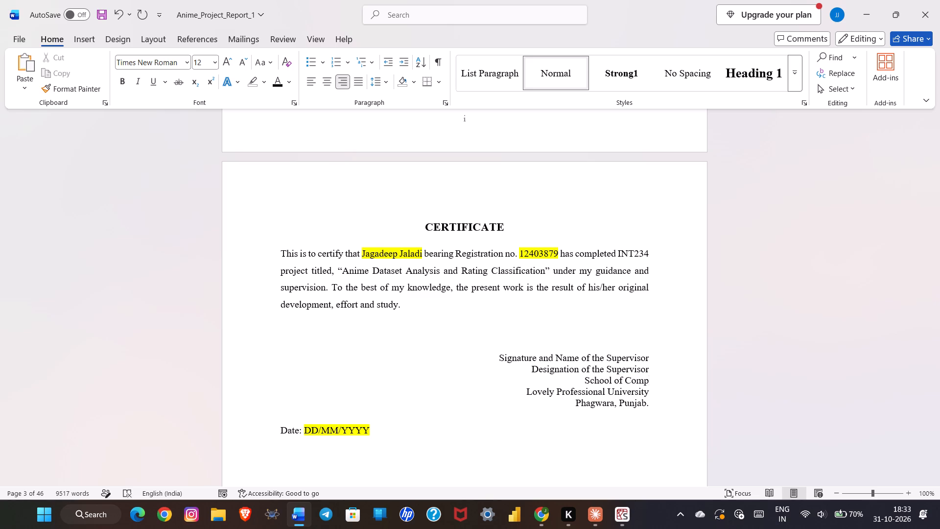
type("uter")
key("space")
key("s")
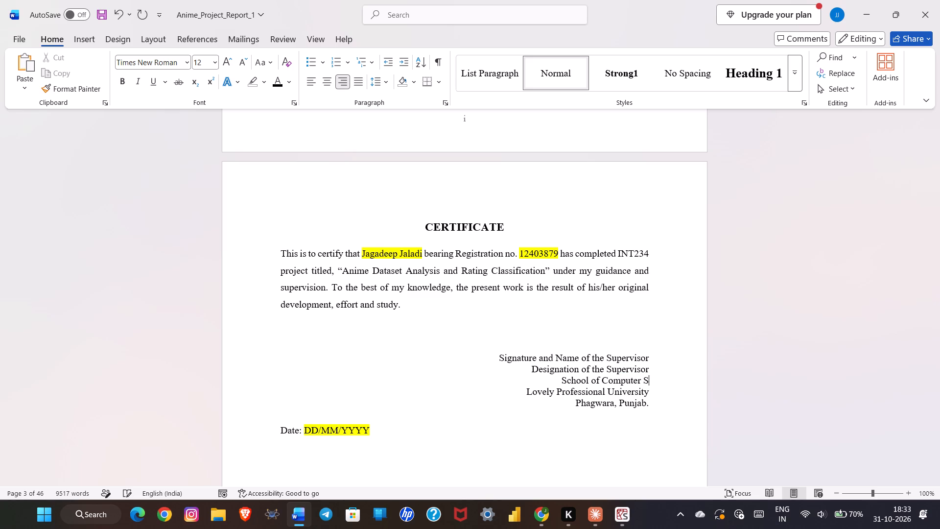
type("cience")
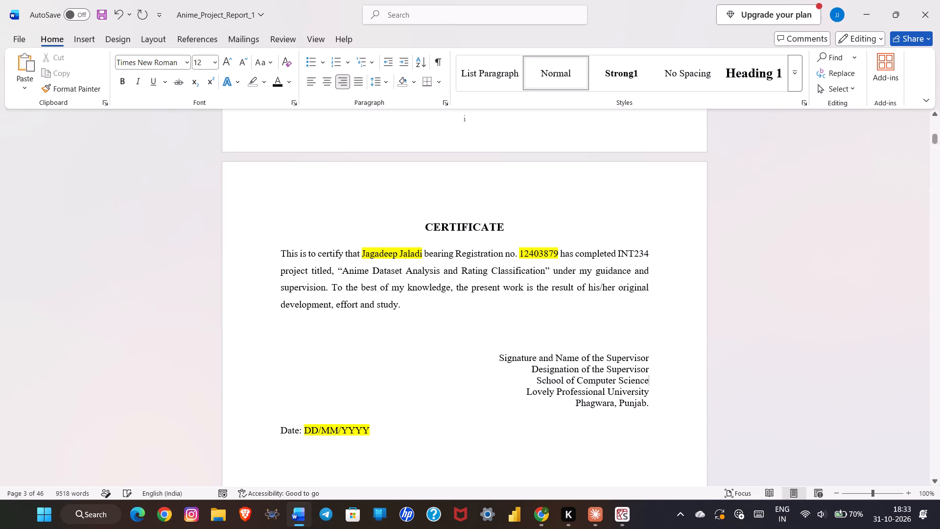
Replace the DD/MM/YYYY date placeholder on the Certificate page with 31/10/2026.
left_click(317, 430)
key("BackSpace")
key("BackSpace")
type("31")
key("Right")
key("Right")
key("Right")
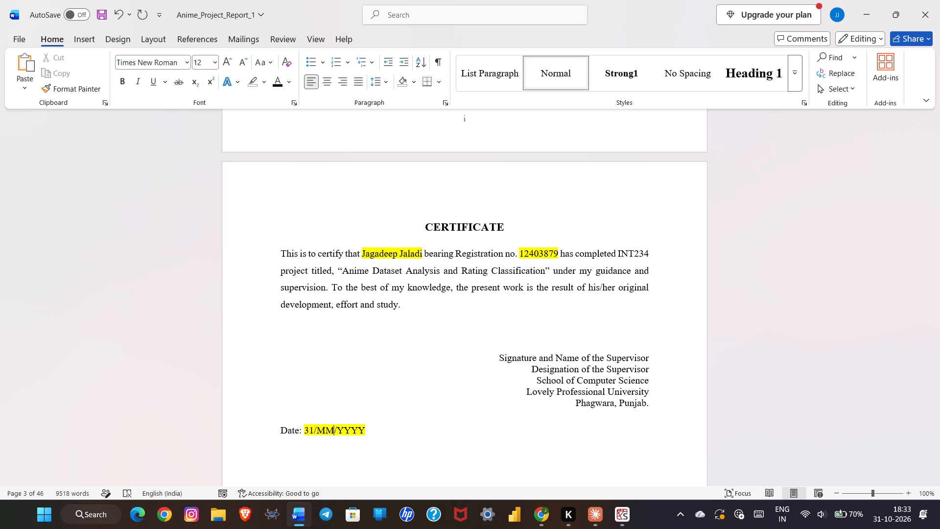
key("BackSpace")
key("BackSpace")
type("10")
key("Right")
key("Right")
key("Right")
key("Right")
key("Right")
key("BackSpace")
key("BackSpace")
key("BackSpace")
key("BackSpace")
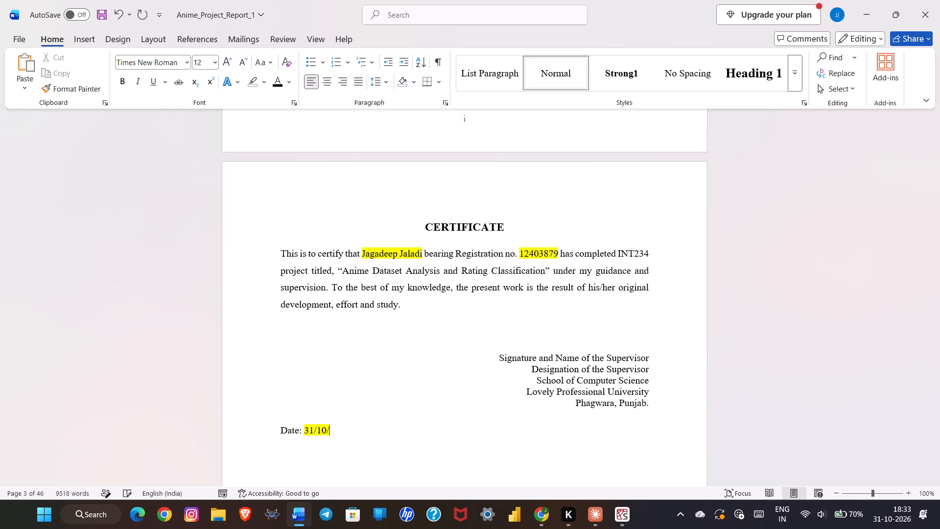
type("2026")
Copy the plain body-text formatting onto the student's name, registration number and date on the Certificate page to clear their yellow highlighting.
left_click_drag(423, 252, 448, 253)
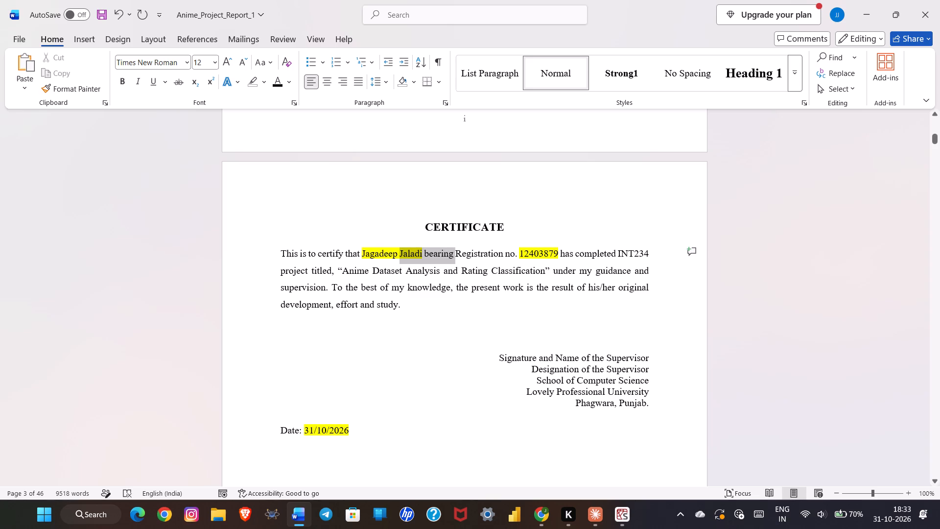
left_click_drag(448, 253, 449, 253)
left_click(438, 253)
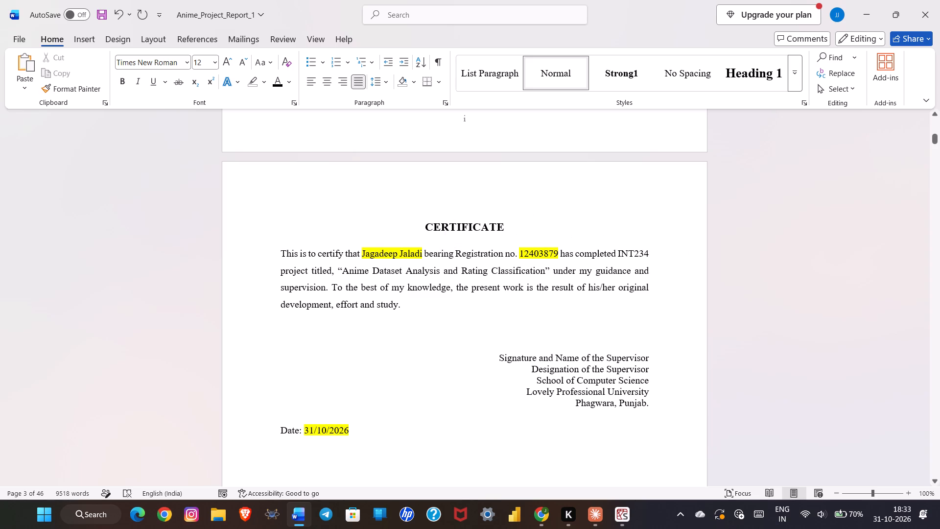
left_click_drag(426, 253, 453, 252)
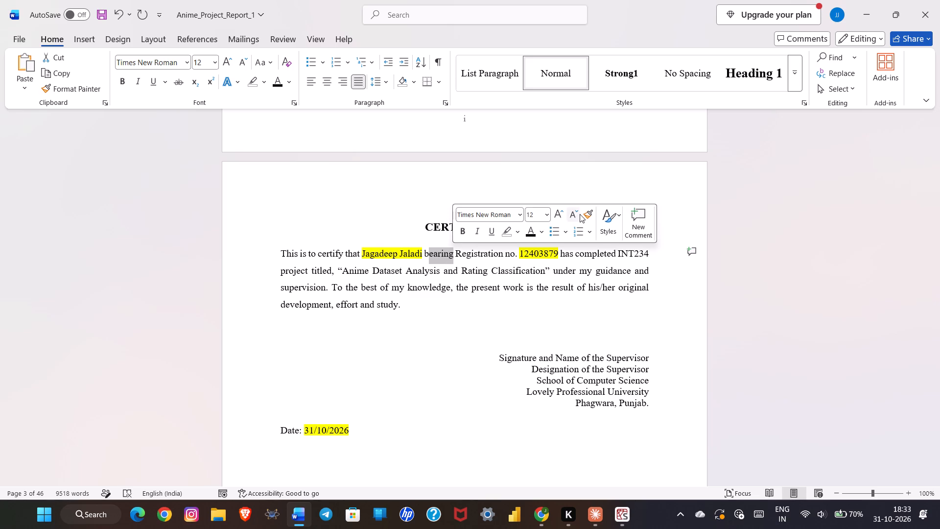
left_click(587, 215)
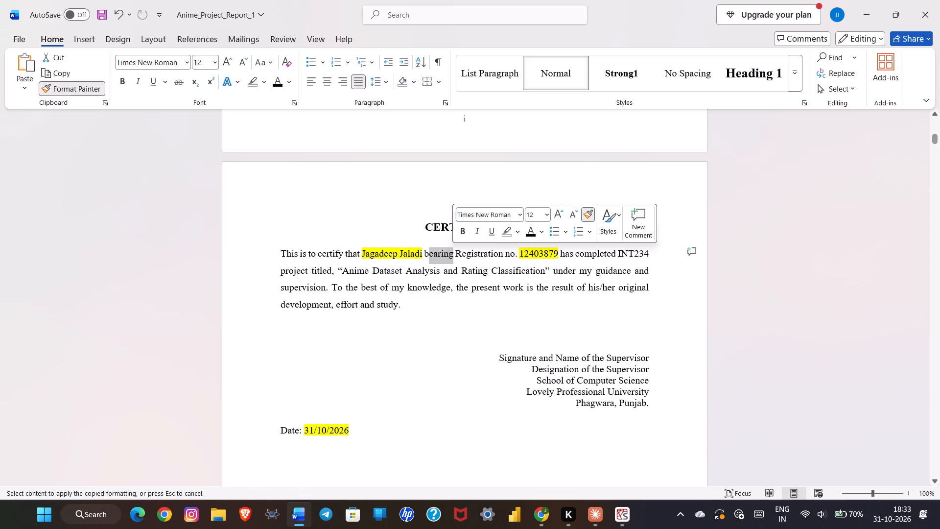
left_click_drag(362, 254, 418, 252)
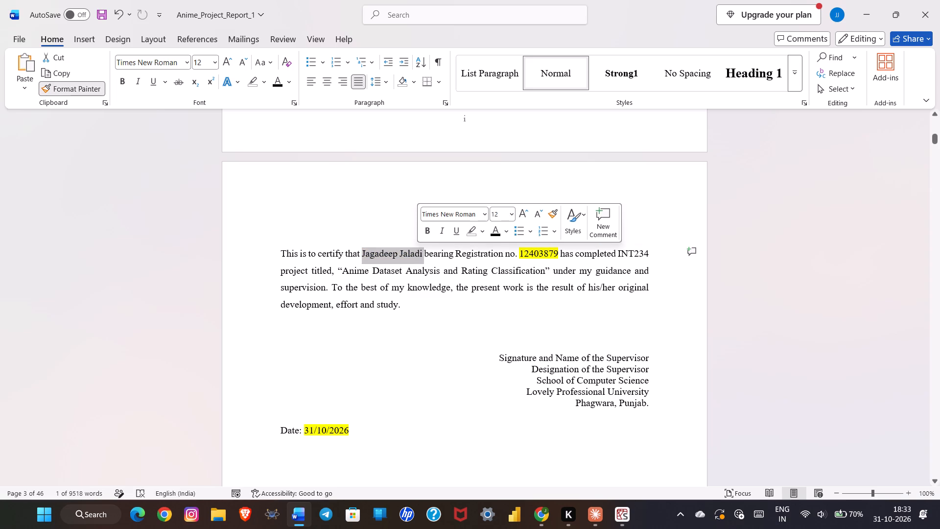
left_click(555, 216)
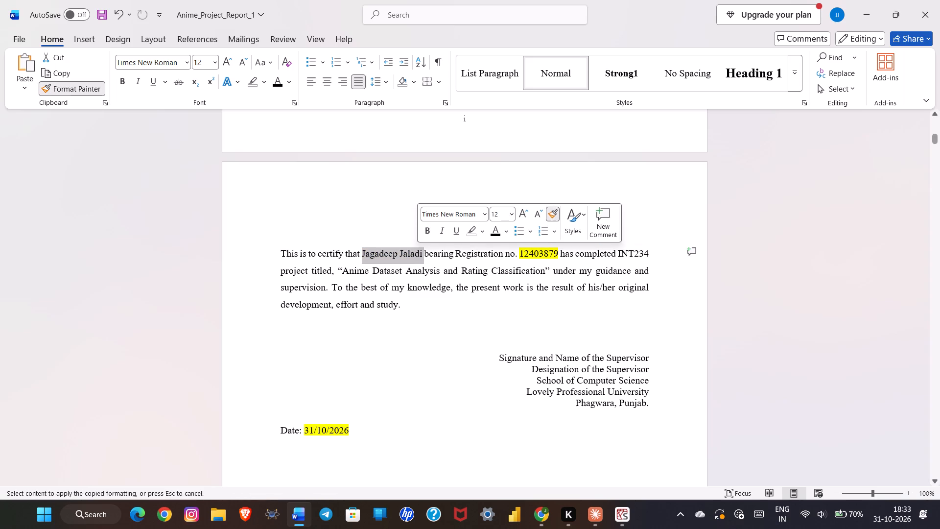
left_click_drag(520, 253, 561, 260)
left_click(693, 219)
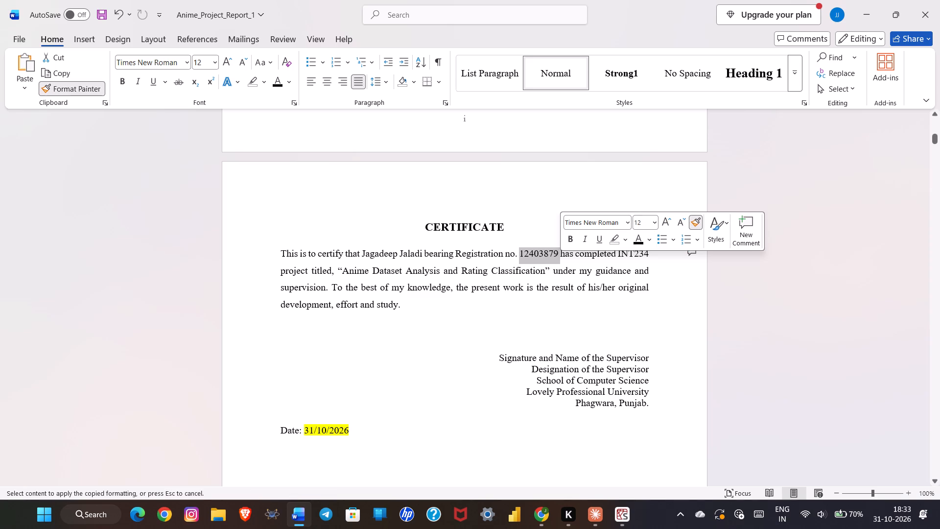
left_click_drag(303, 428, 347, 430)
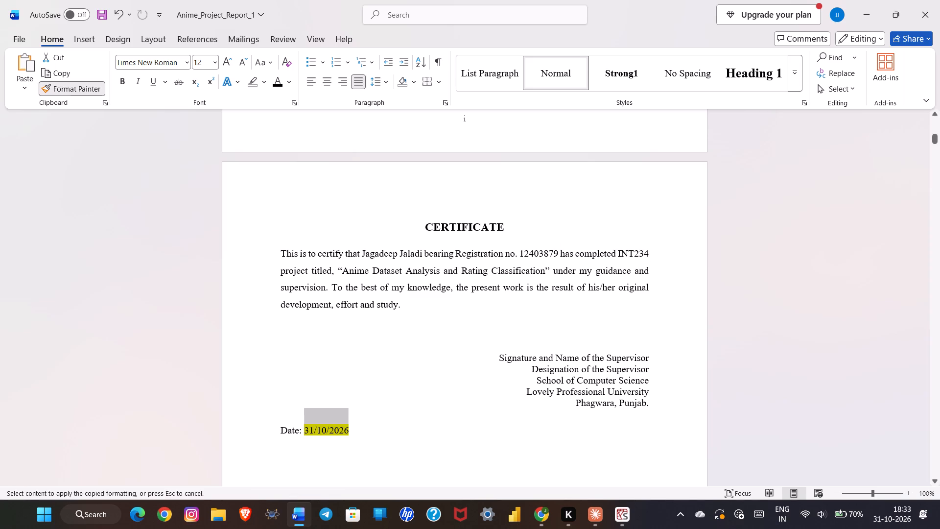
left_click_drag(347, 430, 348, 430)
left_click(404, 438)
Replace the "name of faculty coordinator" placeholder in the Acknowledgement's opening sentence with the coordinator's name, preceded by "Dr.".
scroll(404, 438, "down", 3)
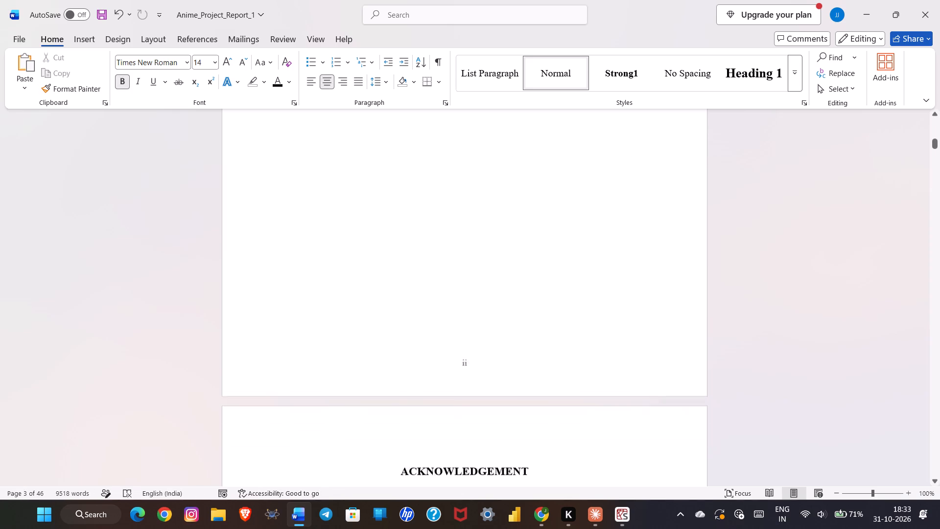
scroll(404, 438, "down", 3)
scroll(404, 438, "up", 1)
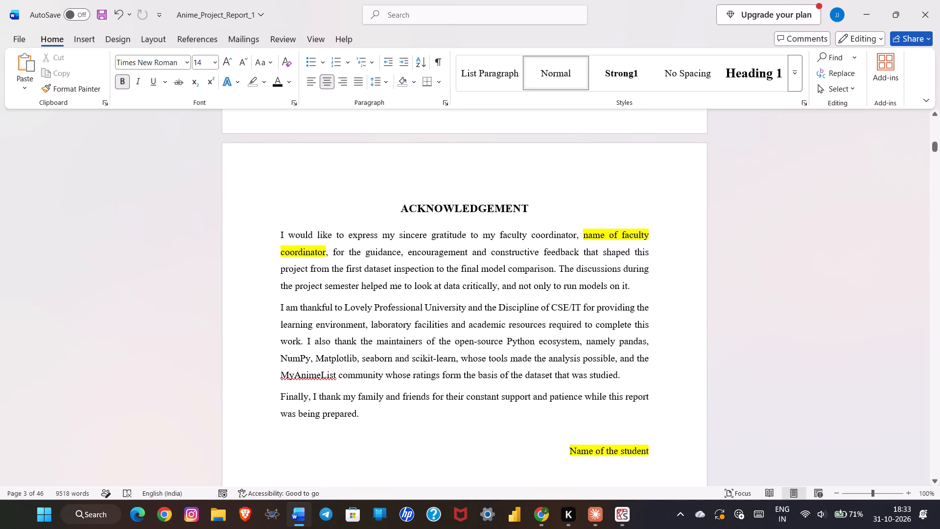
left_click(327, 254)
key("BackSpace")
key("BackSpace")
key("BackSpace")
key("BackSpace")
key("BackSpace")
key("BackSpace")
key("BackSpace")
key("BackSpace")
key("BackSpace")
key("BackSpace")
key("BackSpace")
key("BackSpace")
key("BackSpace")
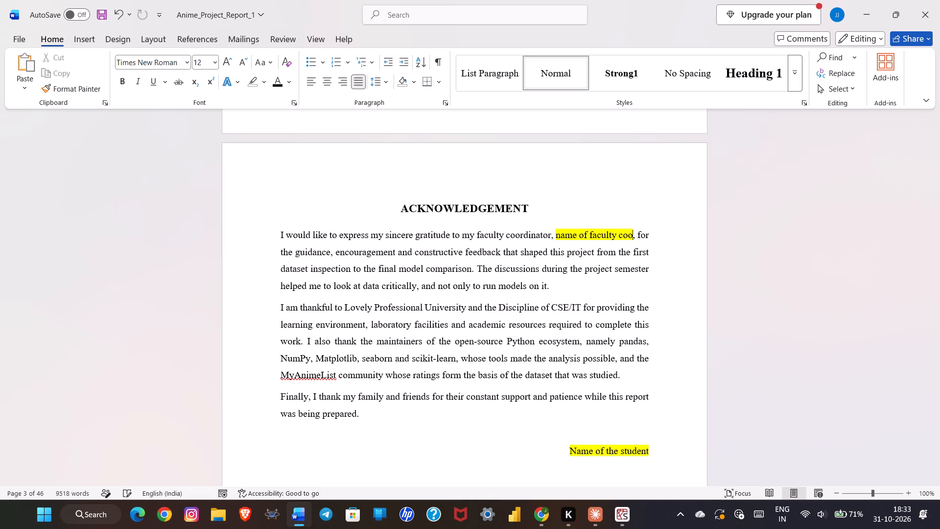
key("BackSpace")
key("BackSpace")
key("BackSpace")
key("BackSpace")
key("BackSpace")
key("BackSpace")
key("BackSpace")
key("BackSpace")
key("BackSpace")
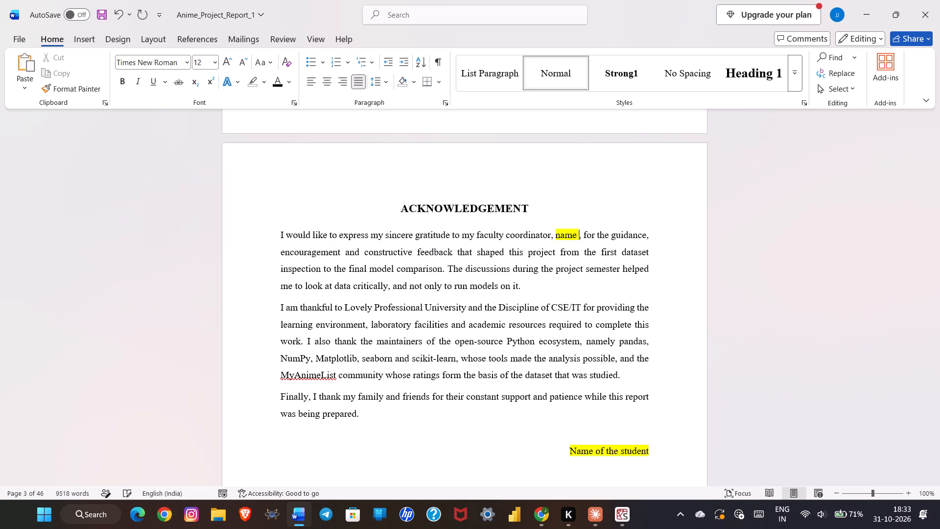
key("BackSpace")
key("BackSpace")
key("BackSpace")
key("BackSpace")
key("BackSpace")
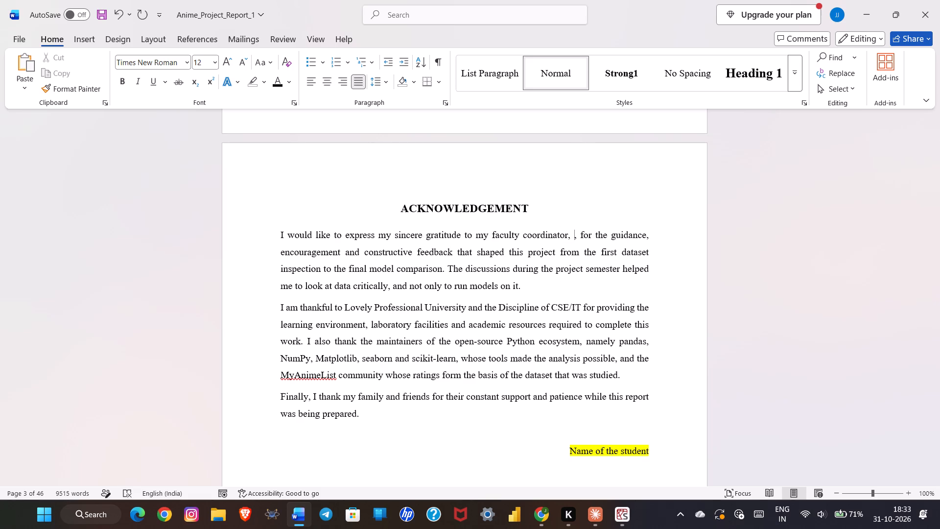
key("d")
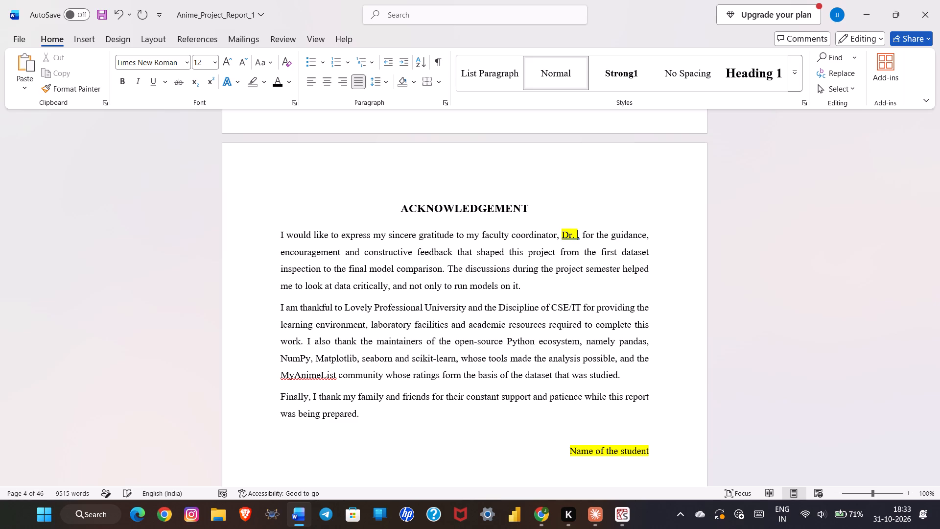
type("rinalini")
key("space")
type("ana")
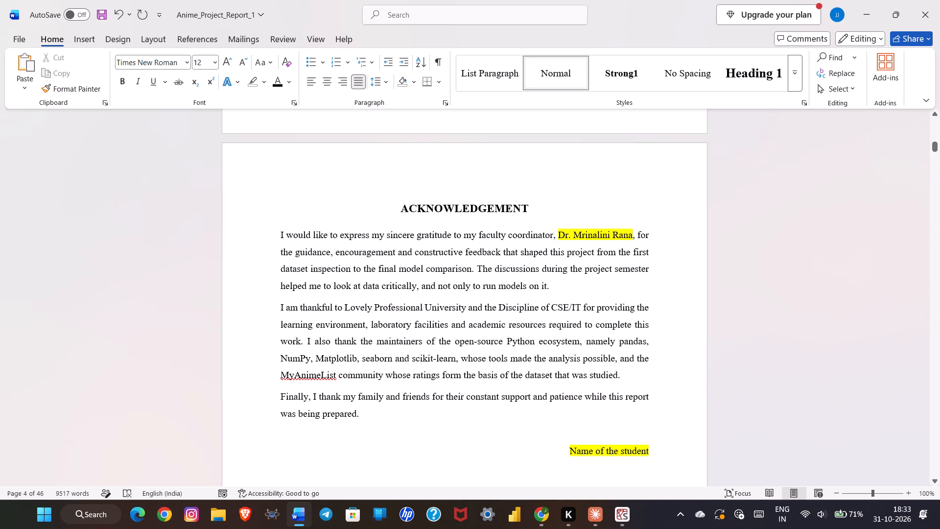
Copy the plain formatting of the word "coordinator" onto the faculty coordinator's name in the Acknowledgement to clear its yellow highlighting.
left_click_drag(507, 232, 544, 238)
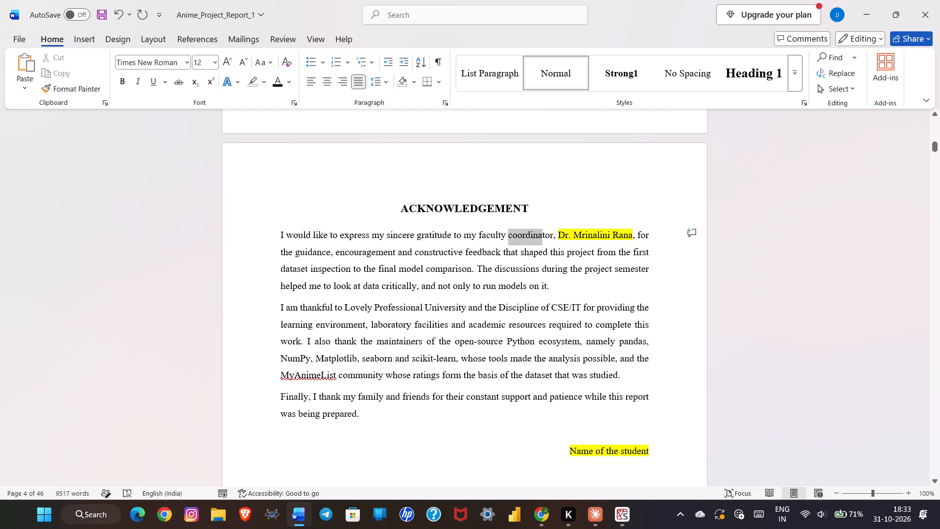
left_click_drag(544, 238, 552, 237)
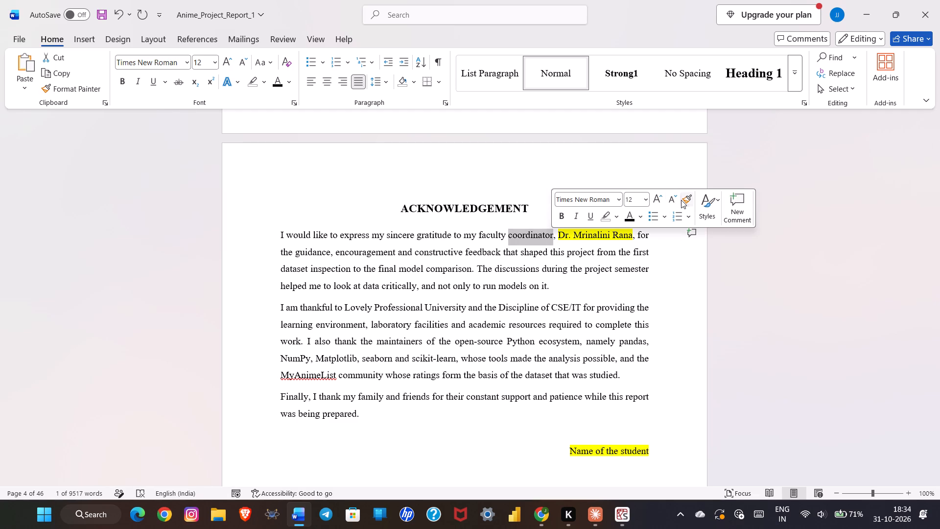
left_click(681, 200)
left_click_drag(558, 235, 621, 244)
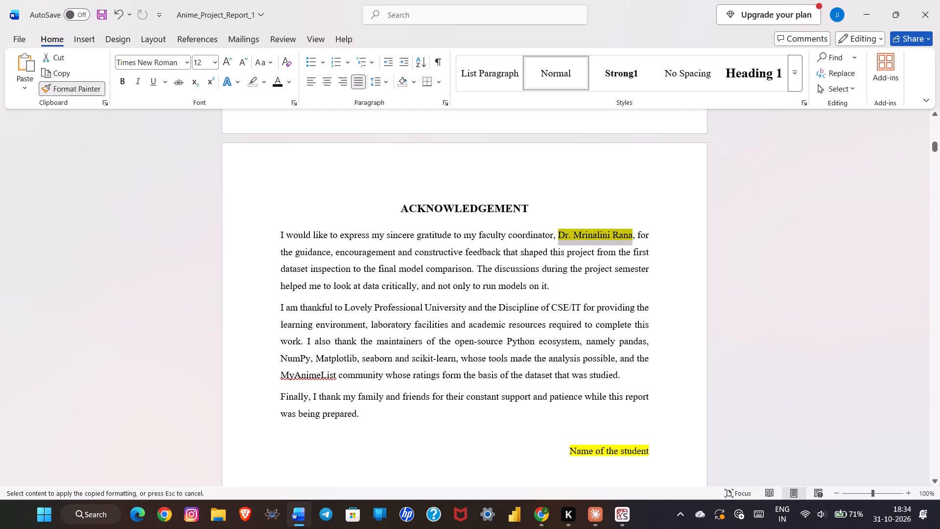
left_click_drag(621, 244, 624, 244)
Replace the "Name of the student" placeholder below the Acknowledgement text with the student's first name.
scroll(615, 306, "down", 1)
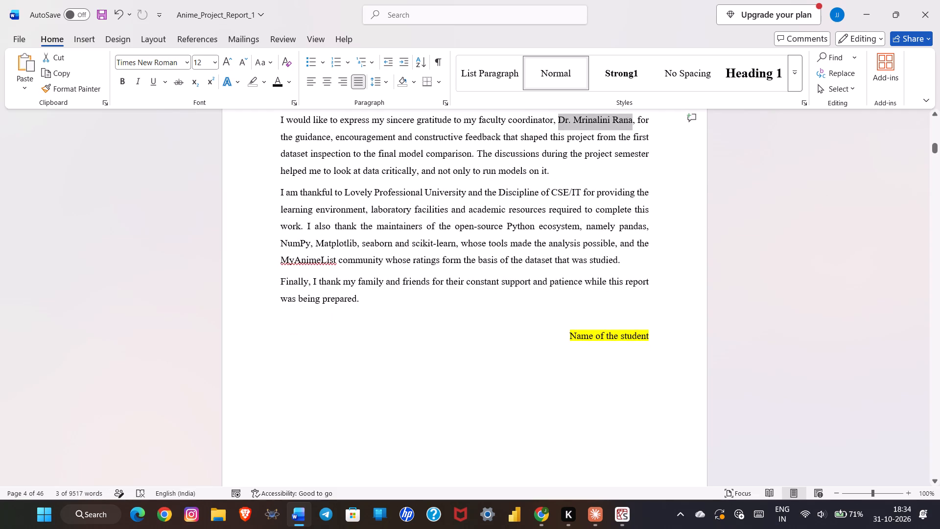
scroll(628, 209, "up", 1)
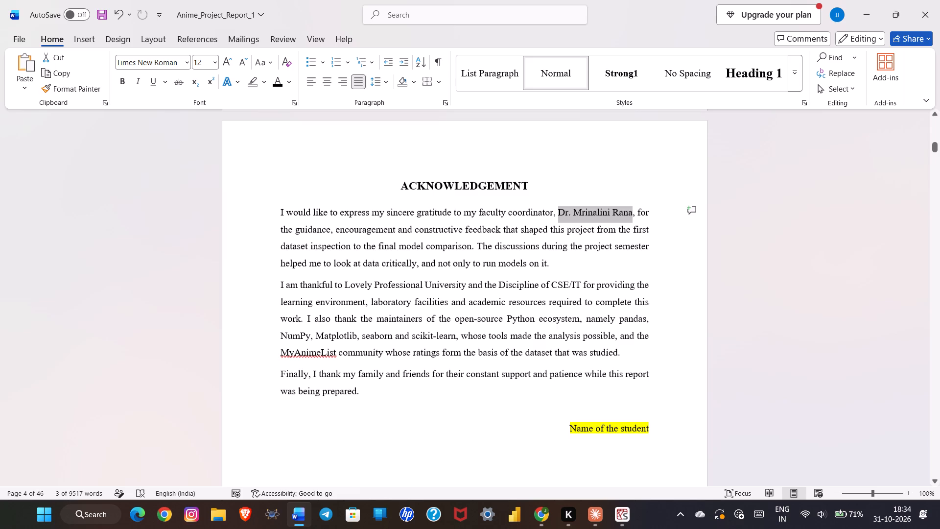
left_click(652, 427)
key("BackSpace")
key("BackSpace")
key("BackSpace")
key("BackSpace")
key("BackSpace")
key("BackSpace")
key("BackSpace")
key("BackSpace")
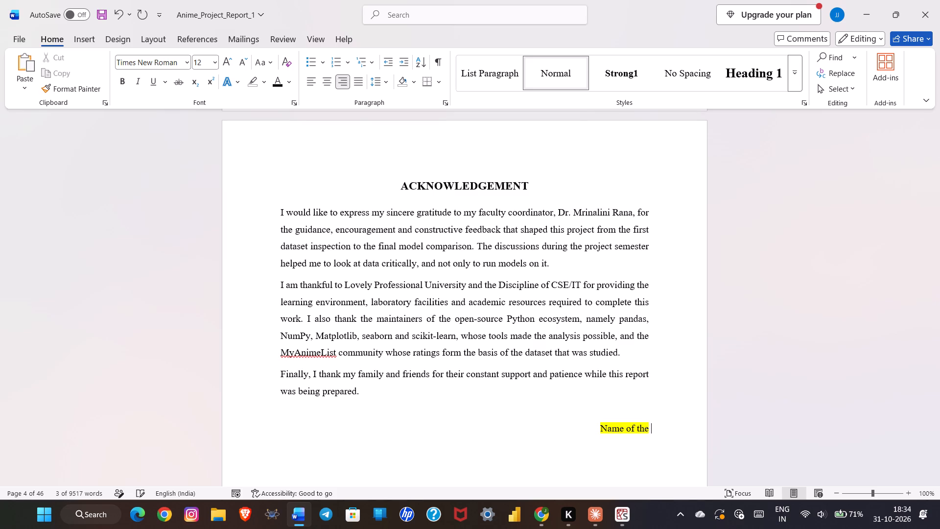
key("BackSpace")
key("BackSpace")
key("BackSpace")
key("BackSpace")
key("BackSpace")
key("BackSpace")
key("BackSpace")
key("BackSpace")
key("BackSpace")
key("BackSpace")
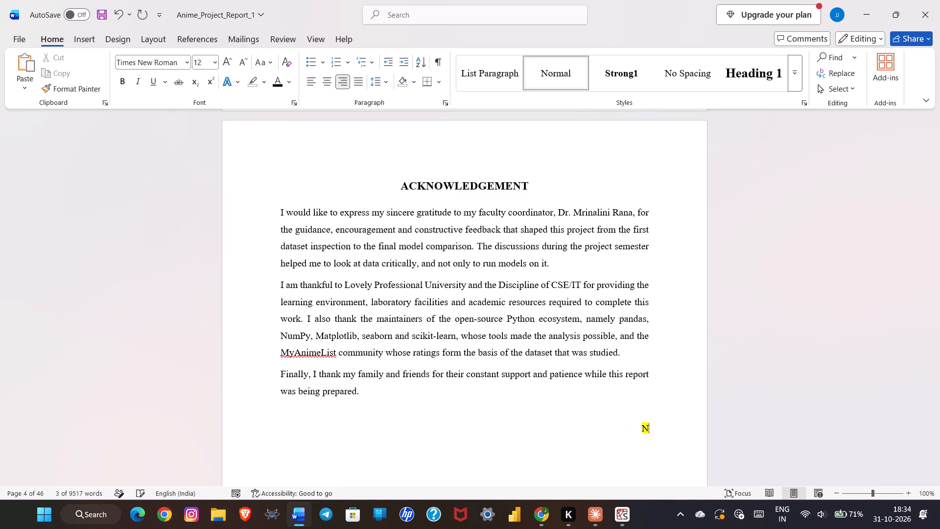
key("BackSpace")
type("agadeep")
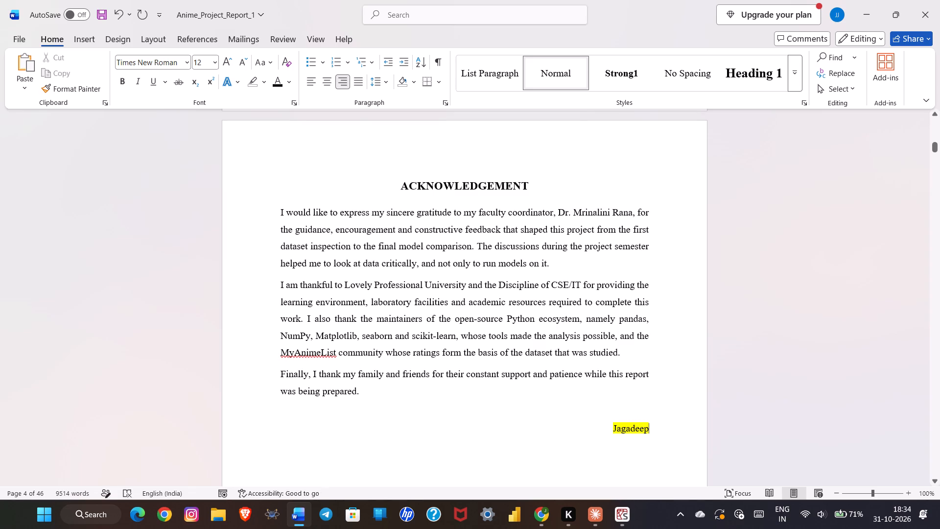
Copy the plain body-text formatting onto the student's name below the Acknowledgement, including its first letter, to clear the yellow highlighting.
left_click_drag(552, 301, 583, 308)
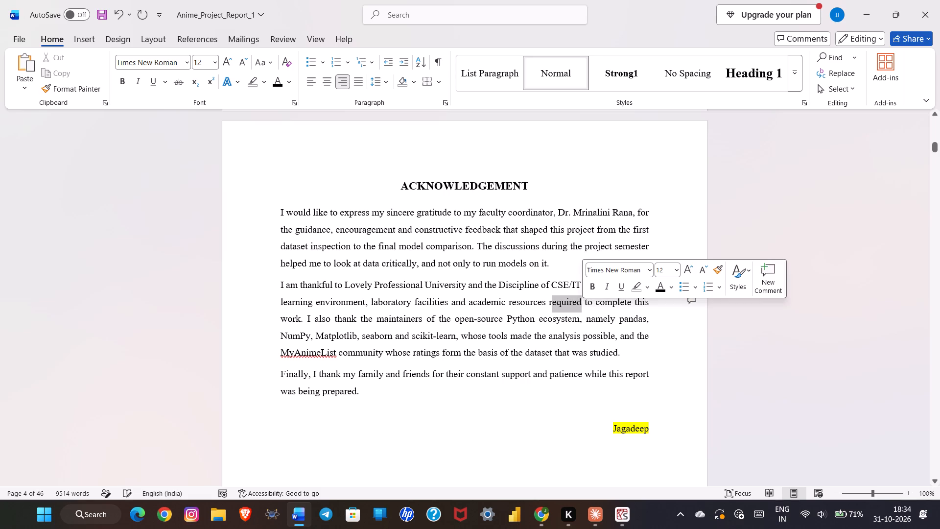
left_click(715, 269)
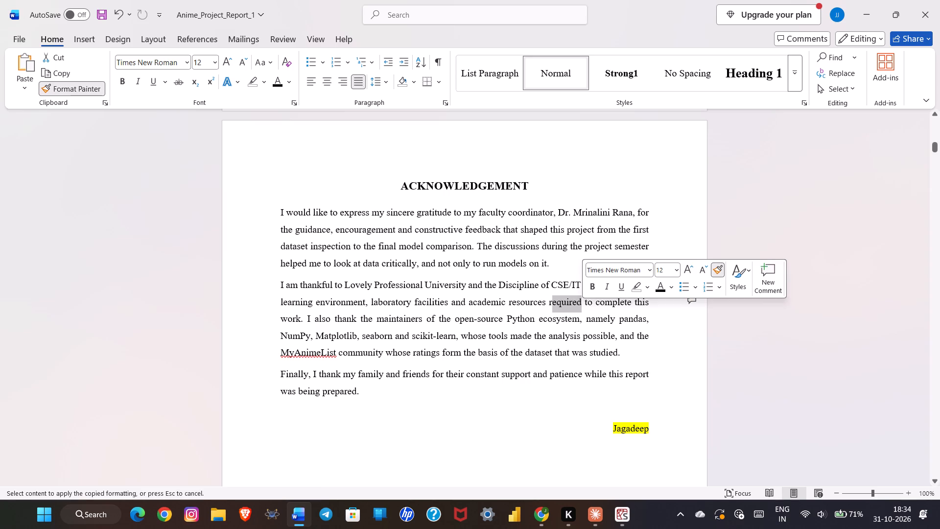
left_click_drag(615, 430, 647, 430)
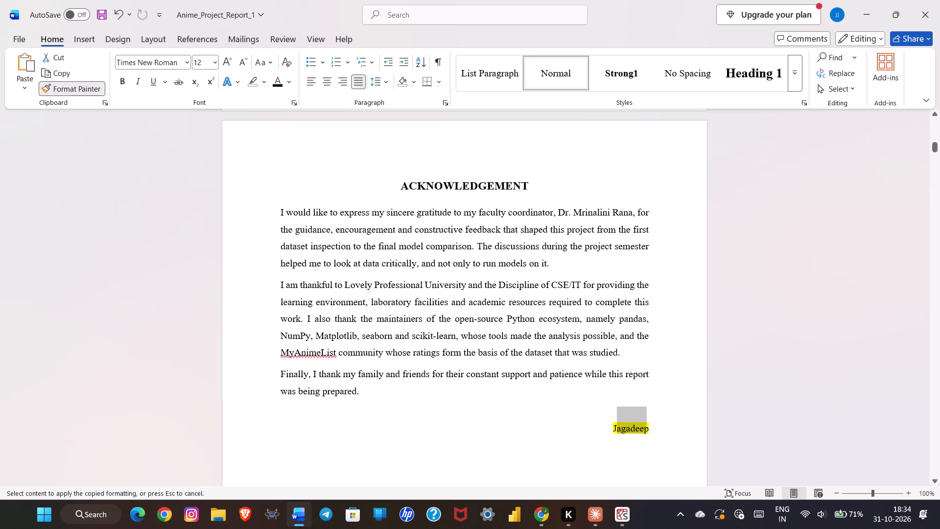
left_click_drag(647, 430, 649, 430)
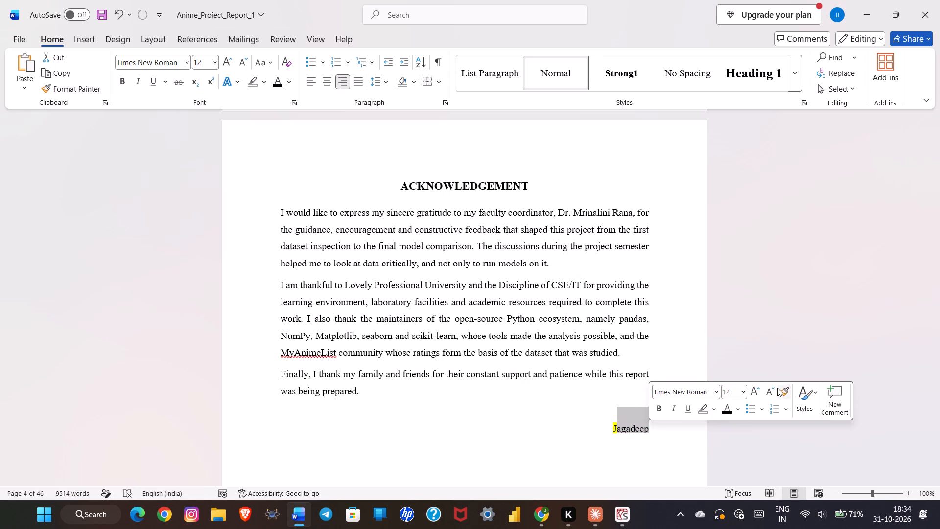
left_click(777, 388)
left_click(612, 428)
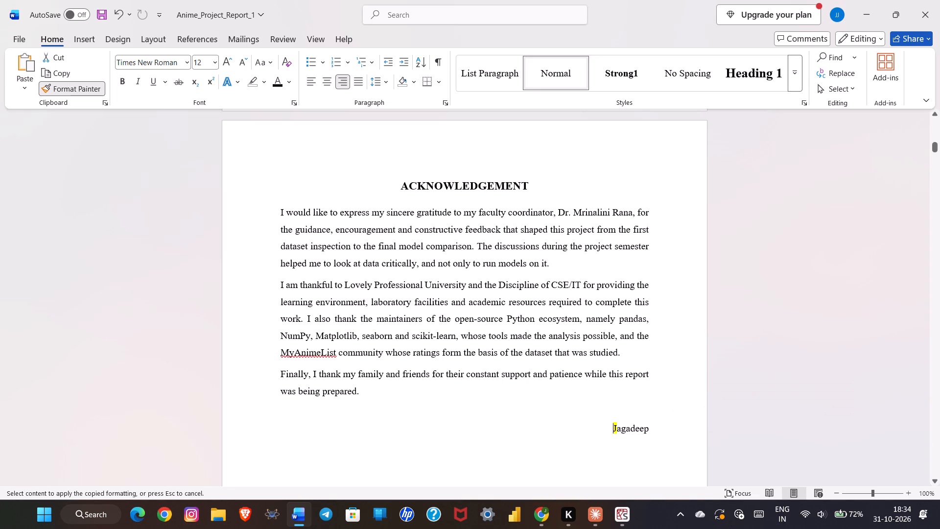
left_click(586, 430)
scroll(586, 430, "down", 4)
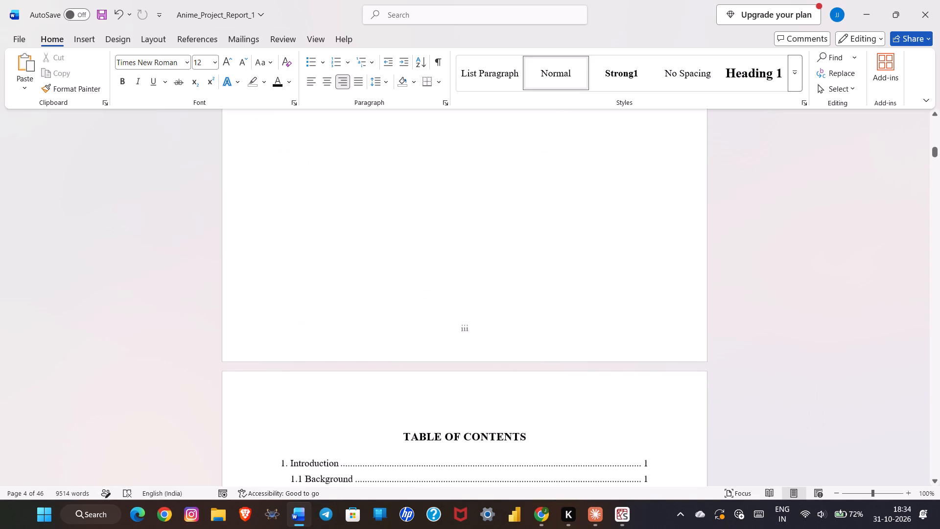
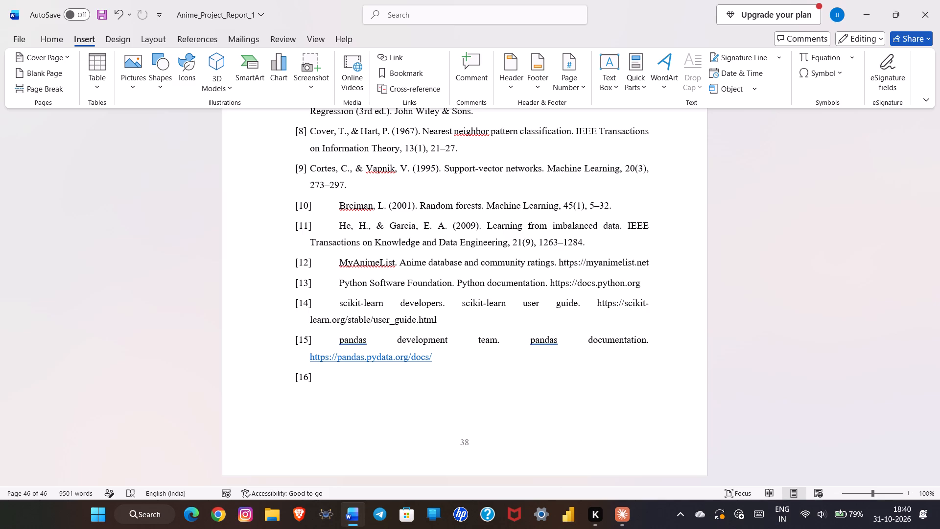
key("g")
type("it")
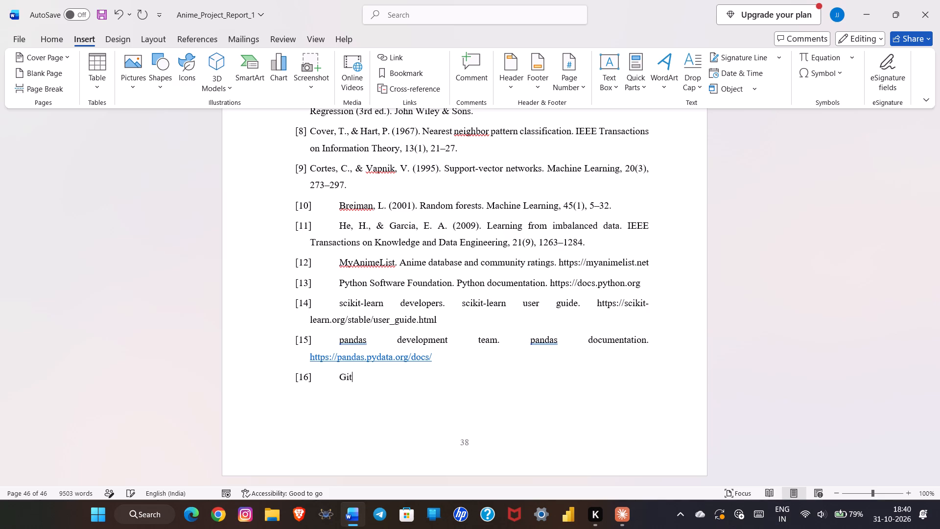
type("ub")
key("space")
type("epository")
key("space")
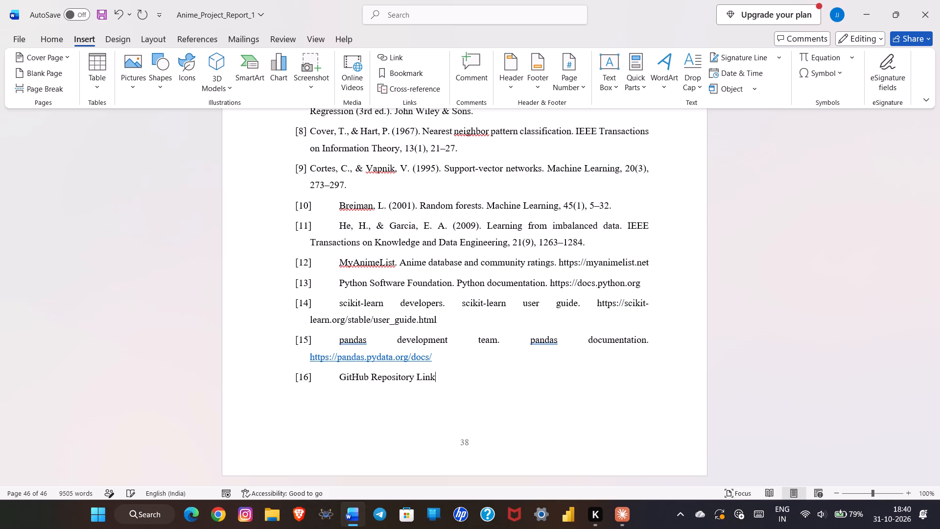
key("space")
key("BackSpace")
type(":")
key("space")
Switch to Chrome and open the anime-data-science-project repository from the GitHub profile.
key("alt+Tab")
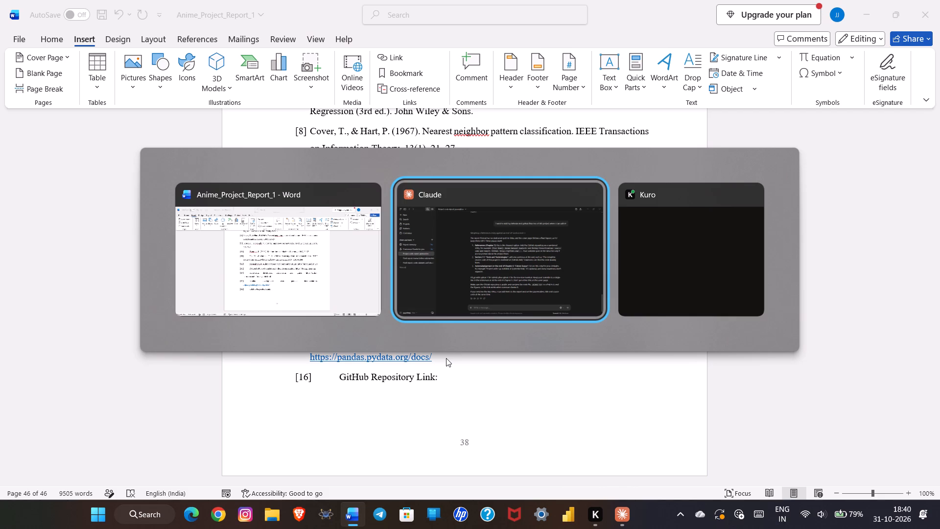
key("alt+Tab")
key("alt+Tab")
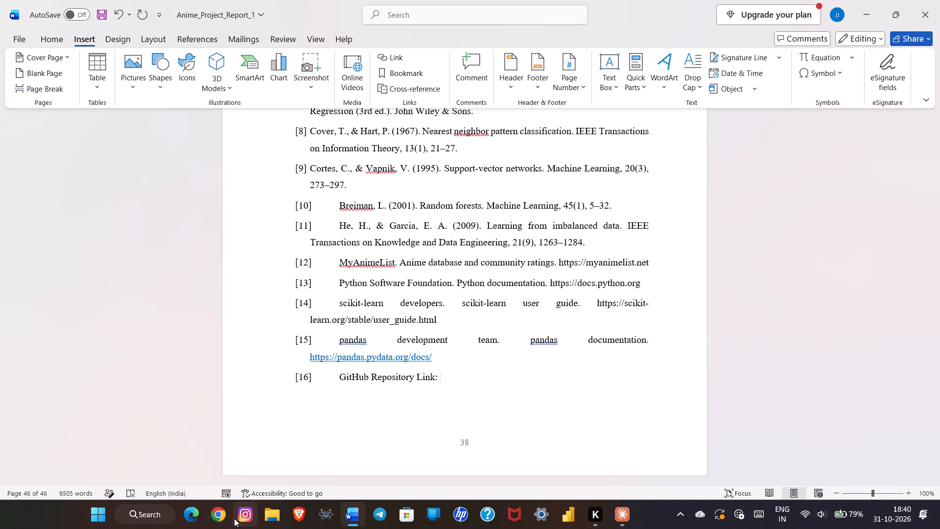
left_click(225, 519)
left_click(382, 270)
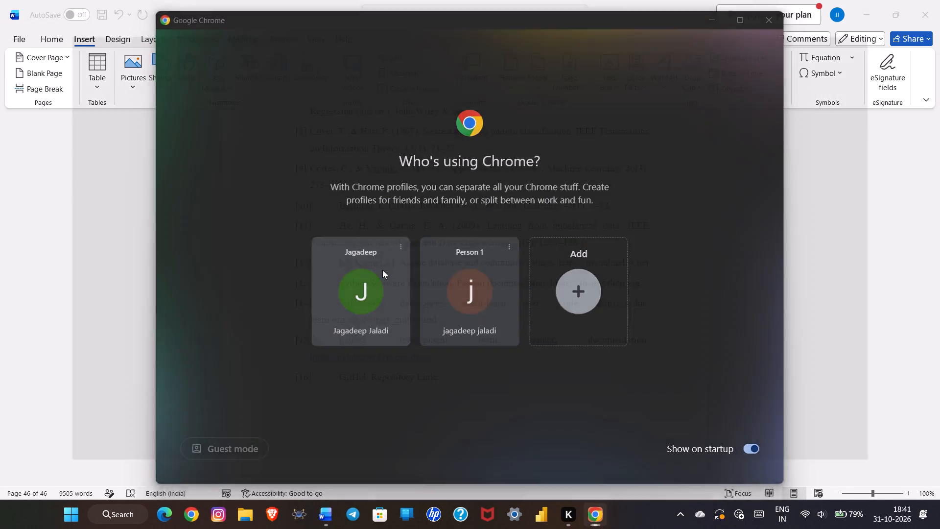
left_click(477, 8)
type("github")
key("Return")
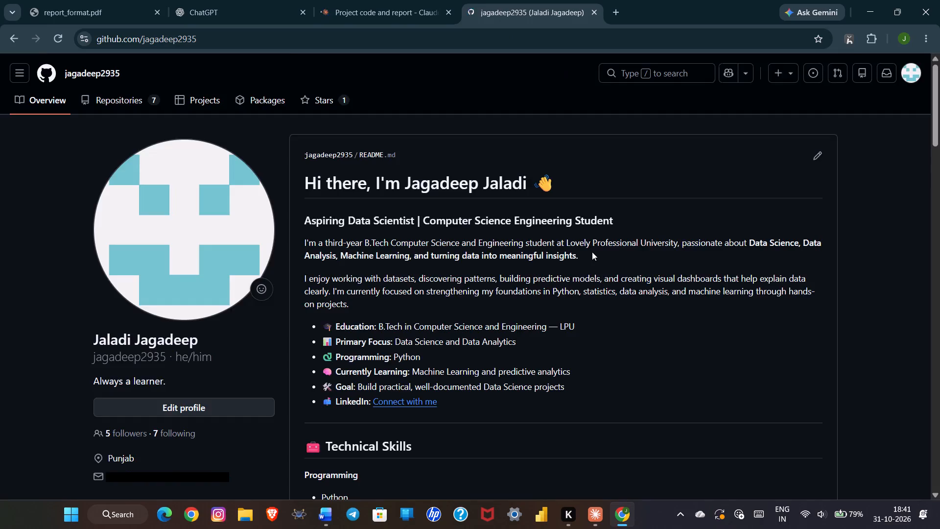
scroll(592, 252, "down", 17)
scroll(380, 180, "up", 1)
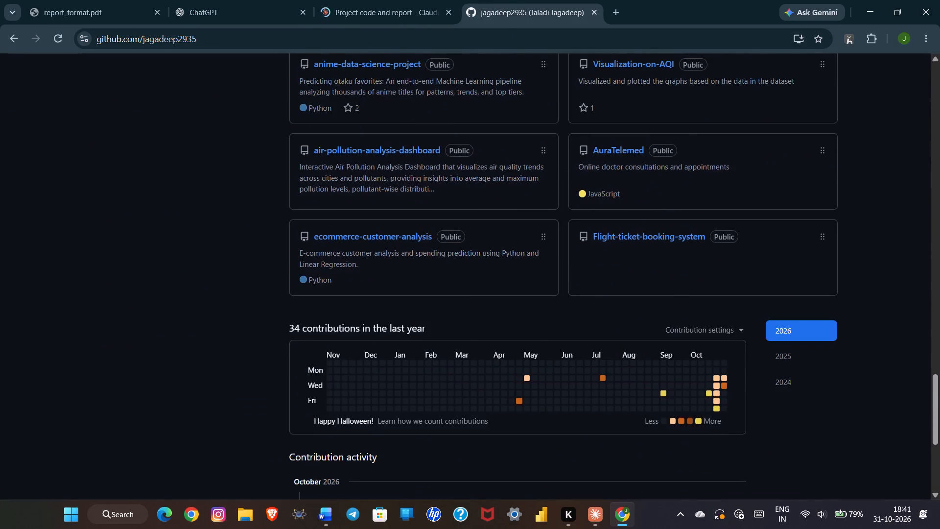
scroll(380, 180, "up", 1)
left_click(363, 139)
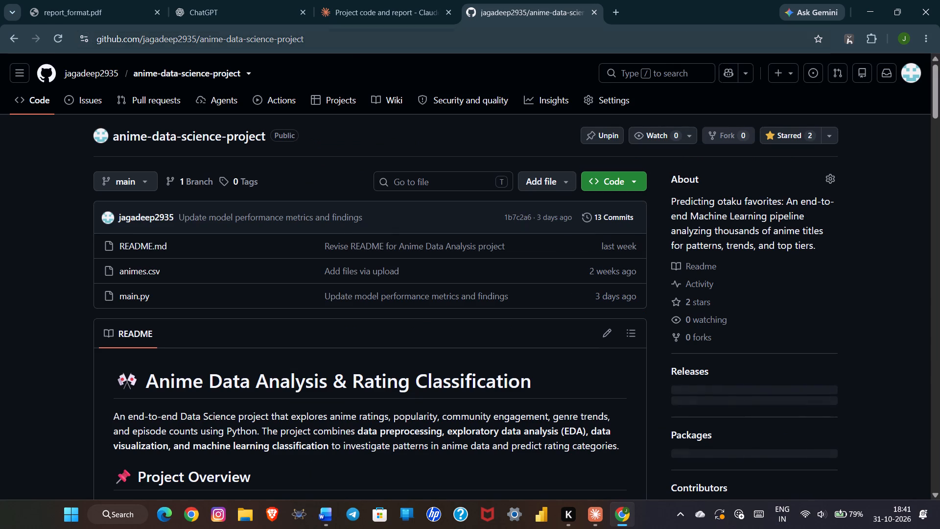
Copy the repository's web address and paste it after "GitHub Repository Link:" in the Word report's references.
left_click(354, 38)
key("ctrl+c")
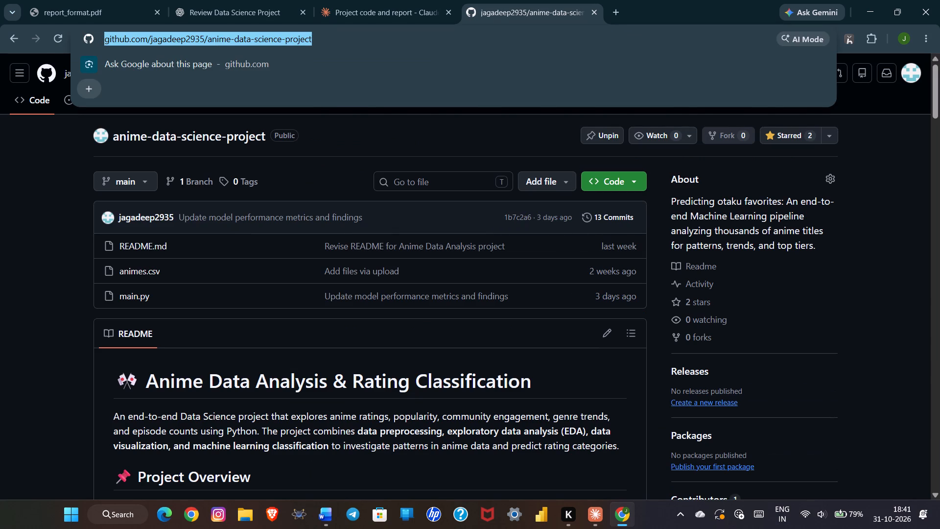
key("alt+Tab")
key("ctrl+v")
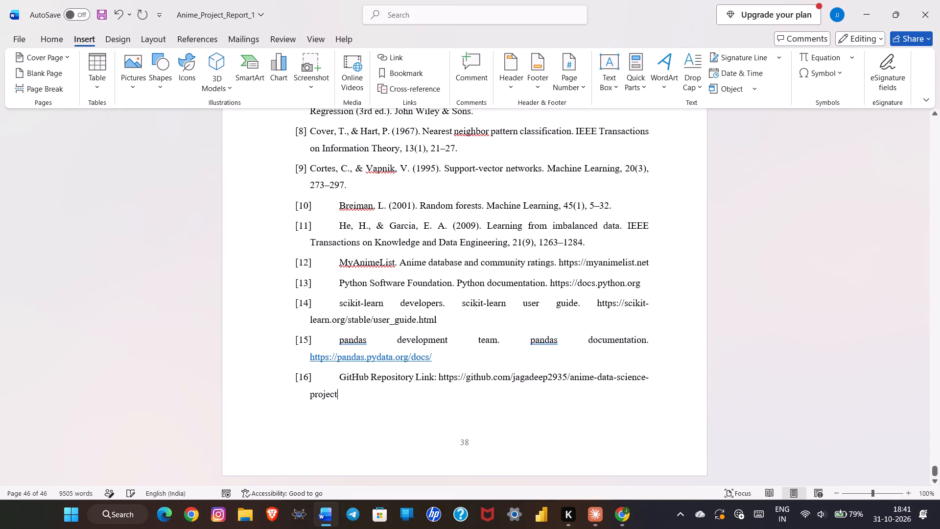
Format the repository URL in reference [16] with a blue font colour and an underline.
left_click_drag(438, 377, 440, 384)
left_click_drag(440, 384, 399, 400)
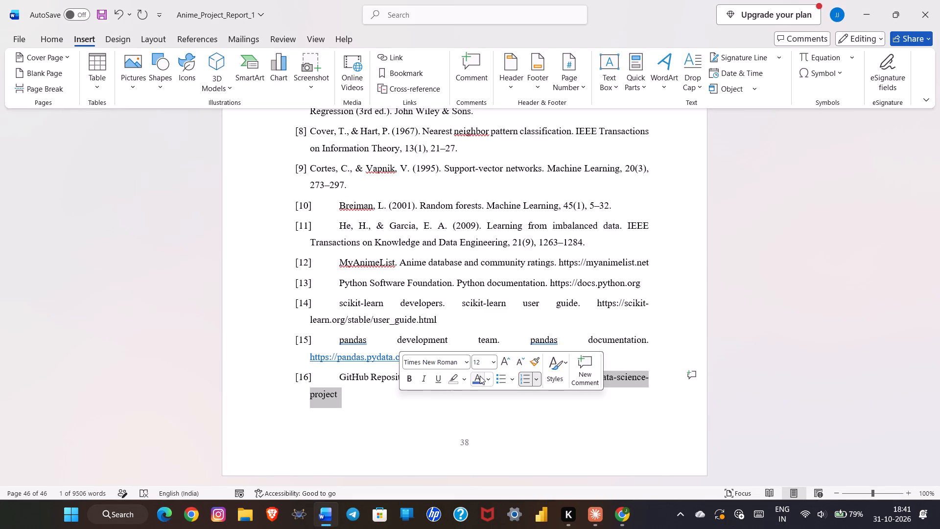
left_click(477, 377)
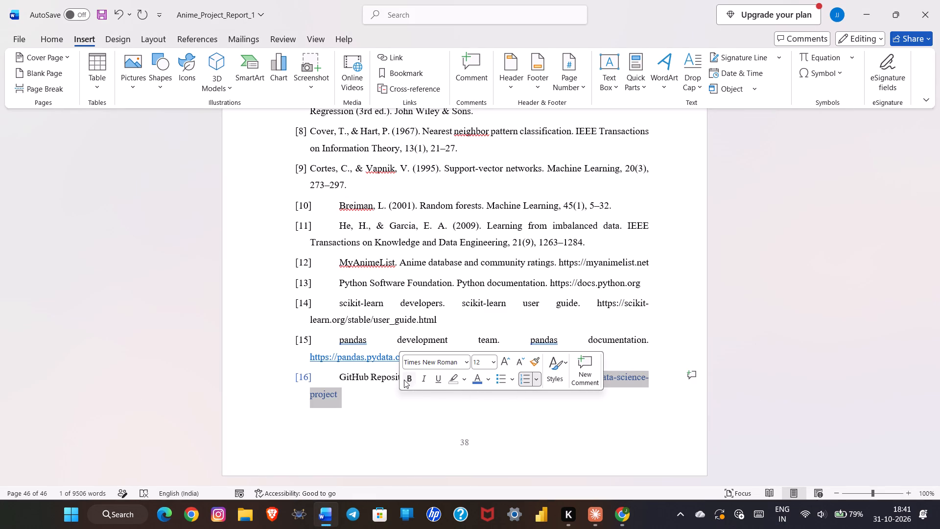
left_click(409, 381)
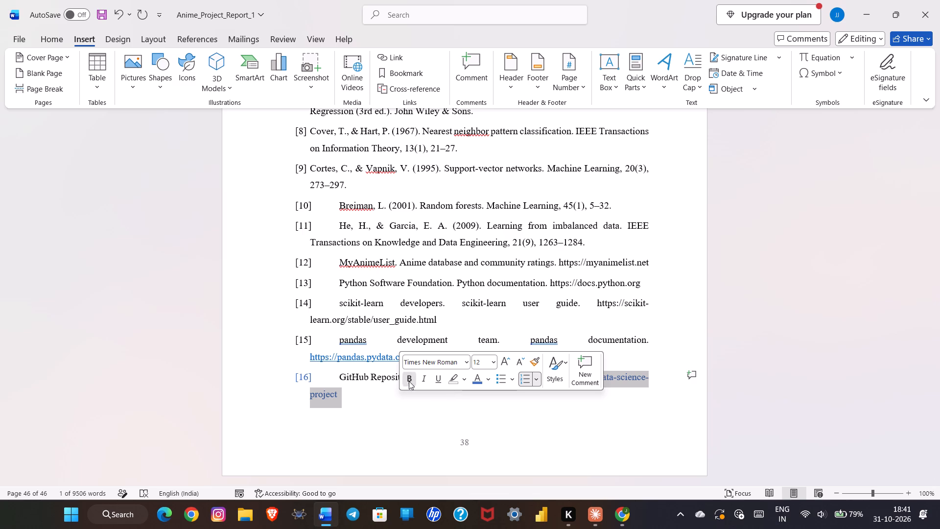
left_click(412, 380)
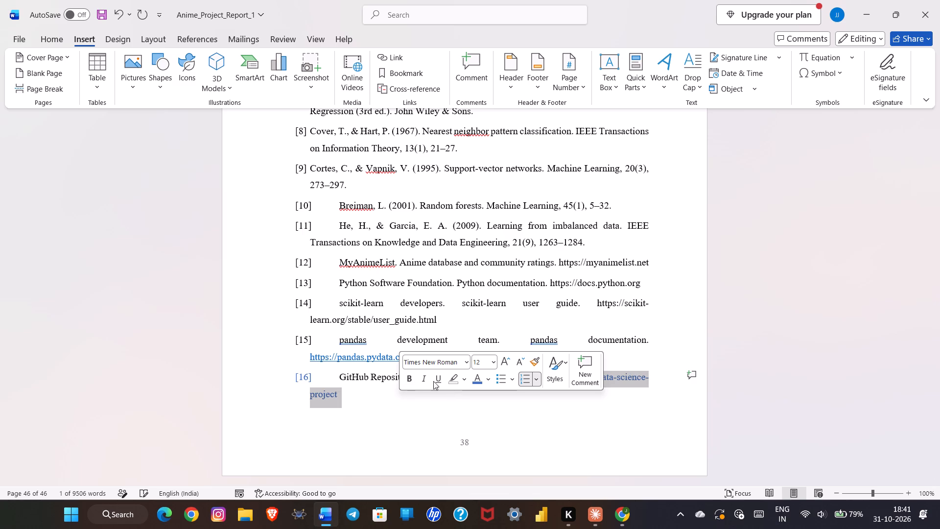
left_click(442, 381)
left_click(413, 409)
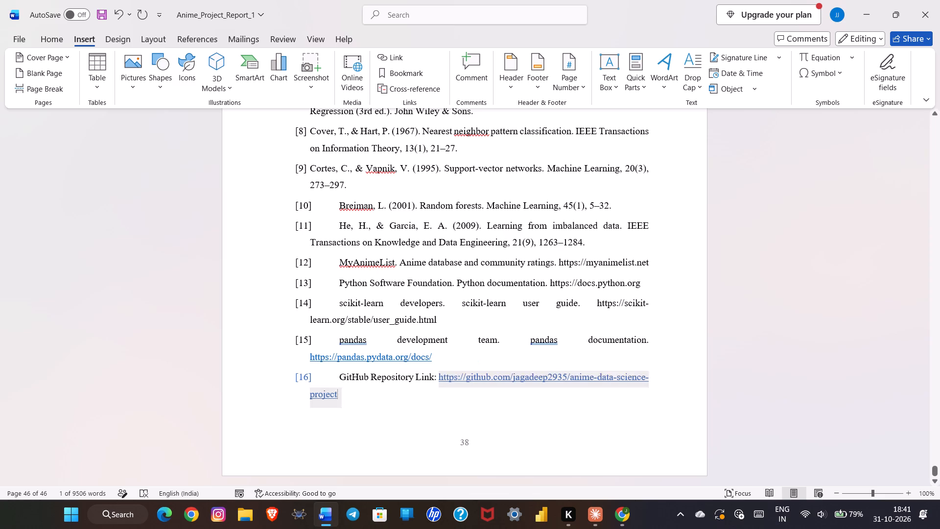
Turn the GitHub repository URL in reference [16] into a hyperlink with the copied repository address as its target.
left_click_drag(438, 378, 438, 380)
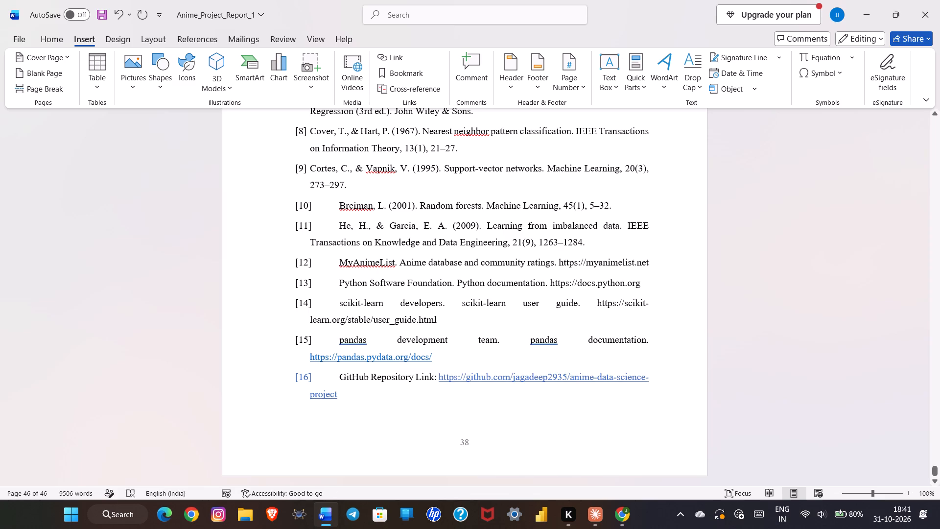
left_click_drag(438, 380, 445, 392)
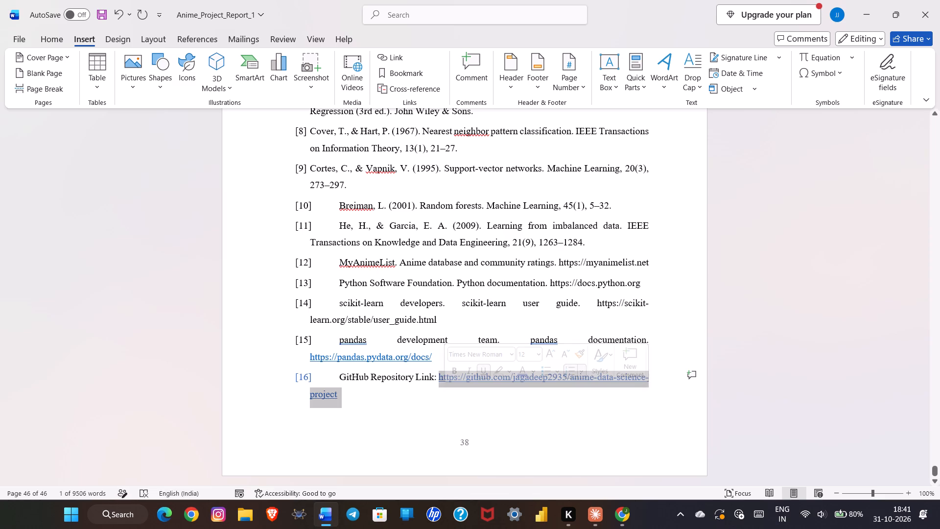
left_click(396, 62)
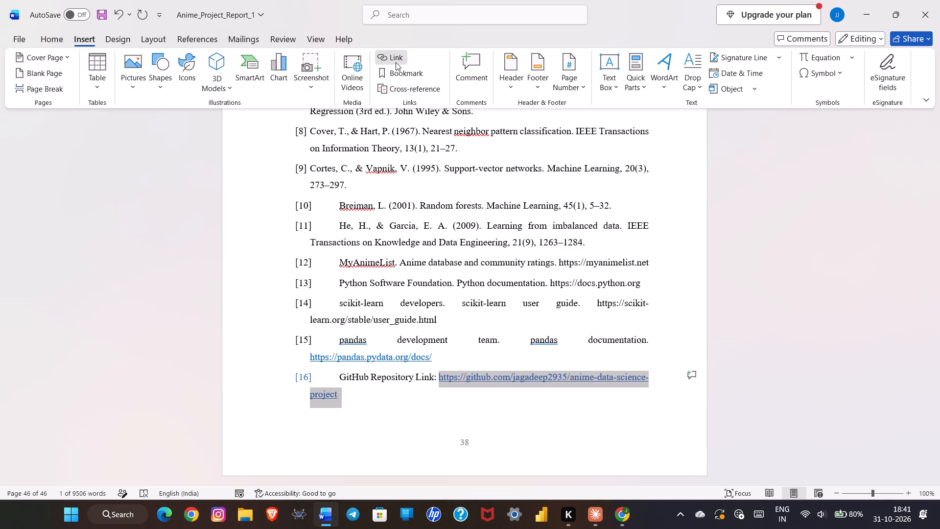
key("BackSpace")
key("ctrl+v")
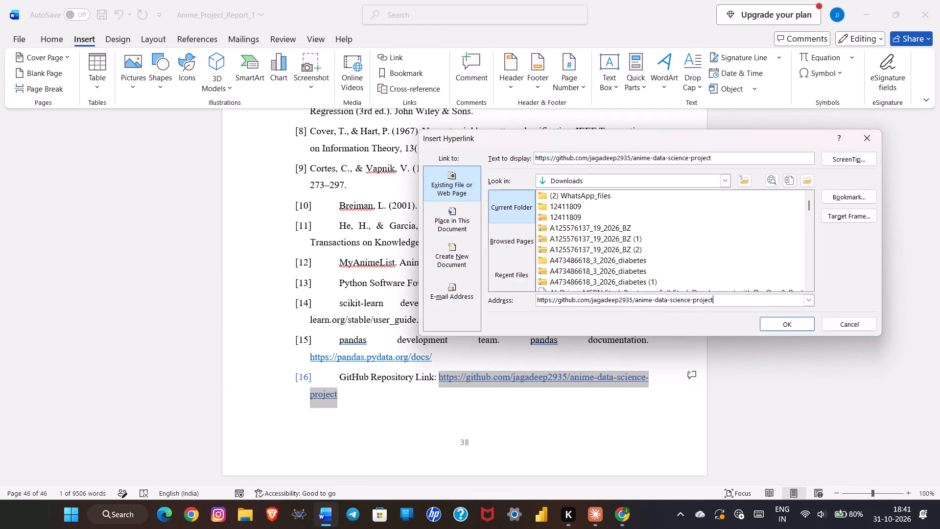
left_click(791, 323)
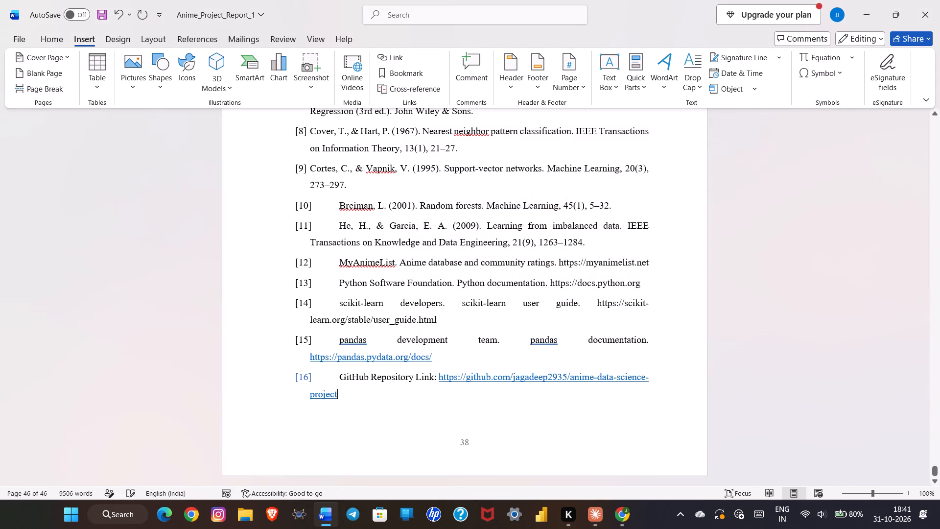
Set the font colour of the list number [16] to black in the references.
left_click_drag(311, 380, 299, 380)
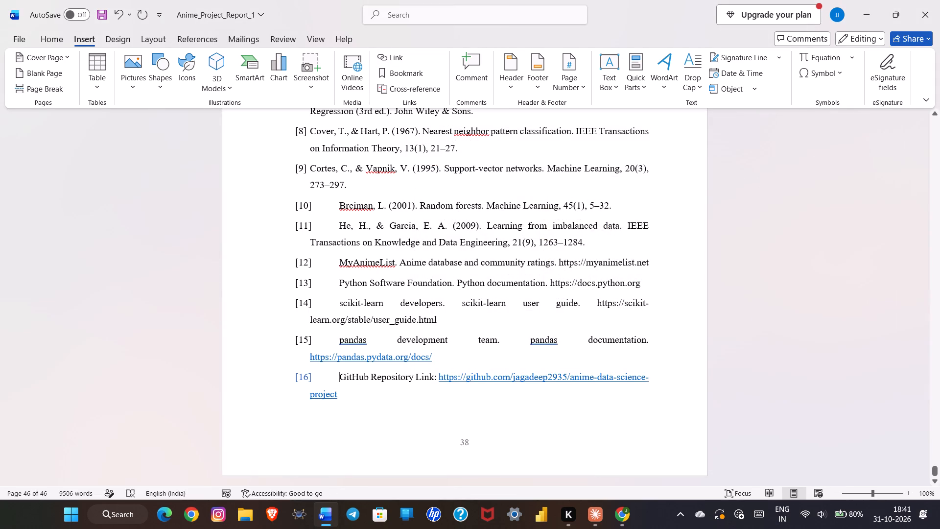
left_click_drag(299, 380, 298, 379)
left_click_drag(293, 377, 306, 378)
left_click(306, 378)
left_click(314, 376)
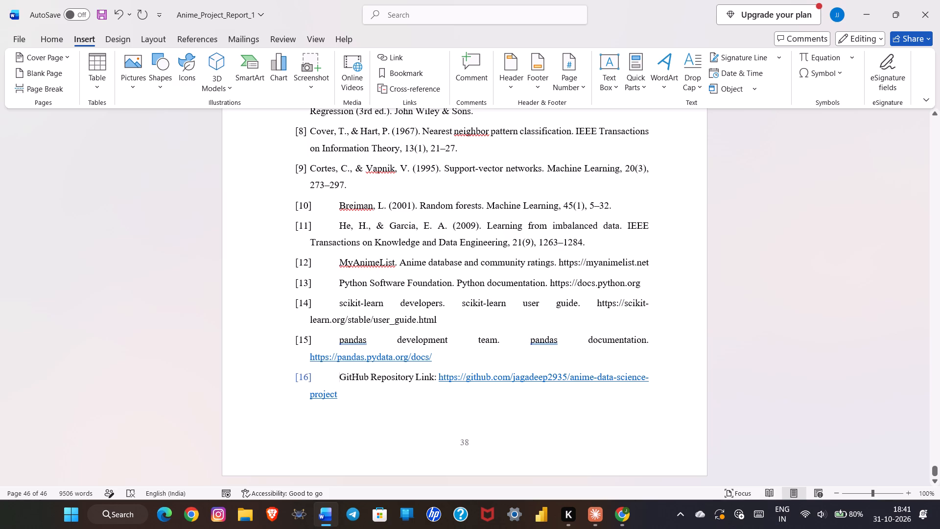
left_click(311, 377)
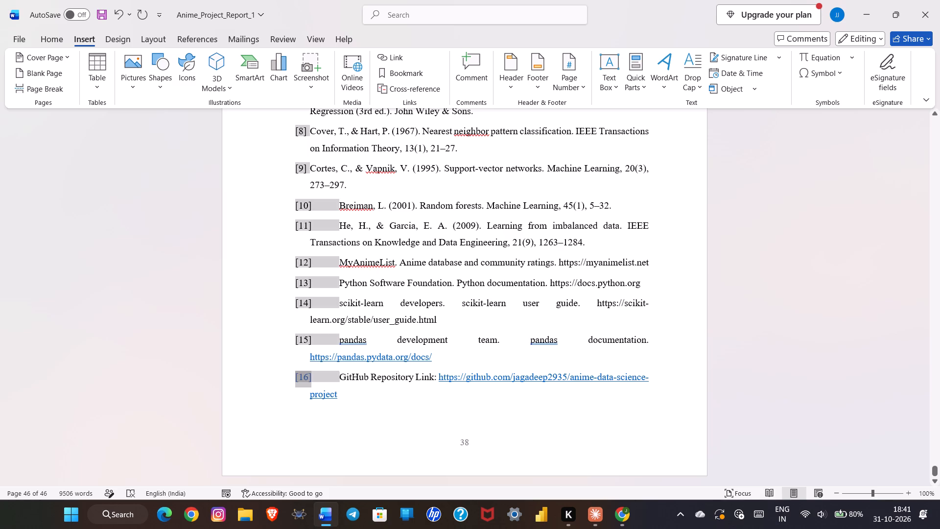
key("BackSpace")
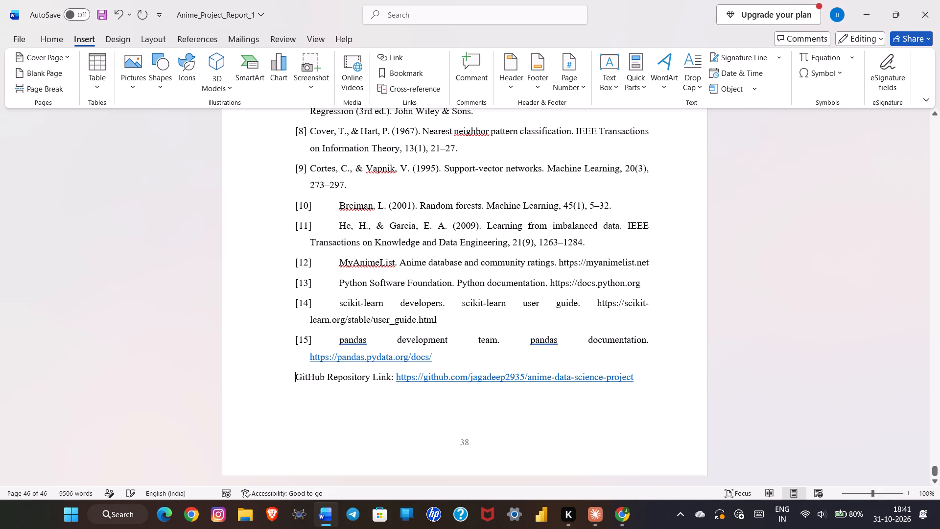
key("ctrl+z")
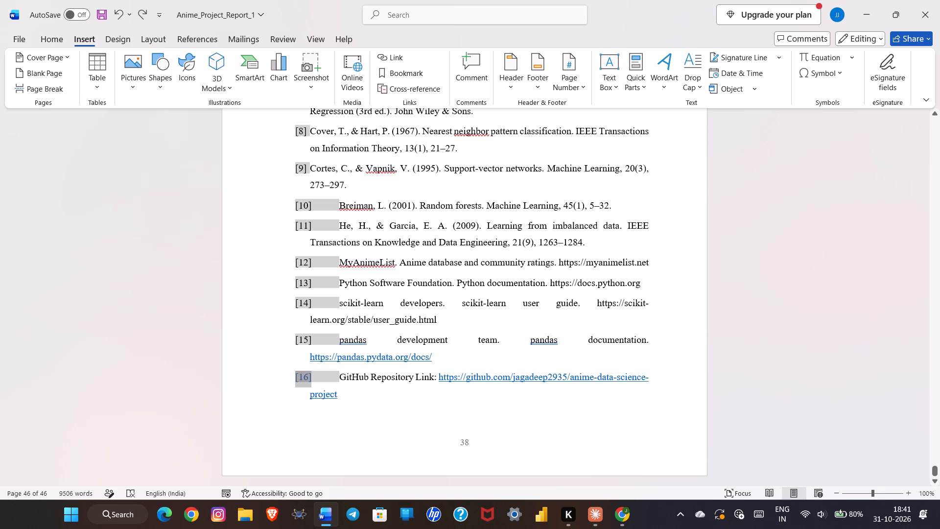
left_click(49, 39)
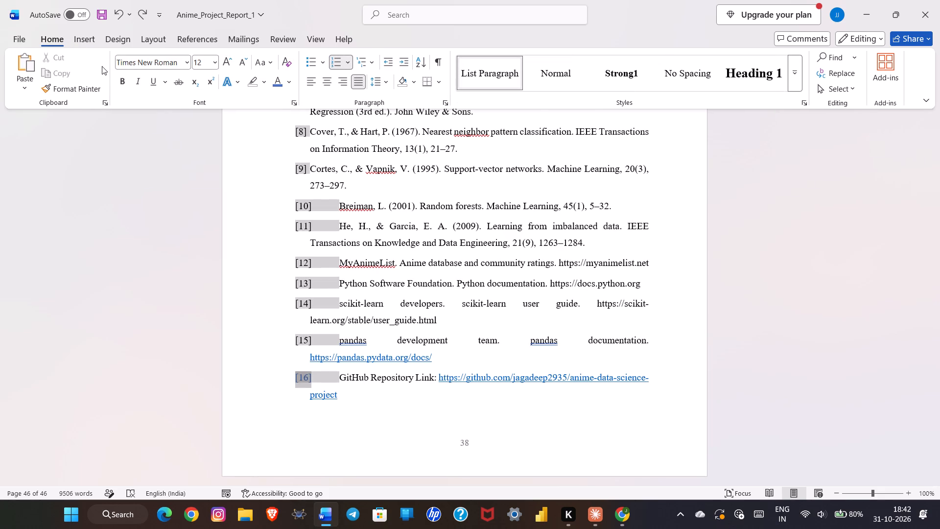
left_click(122, 80)
left_click(122, 80)
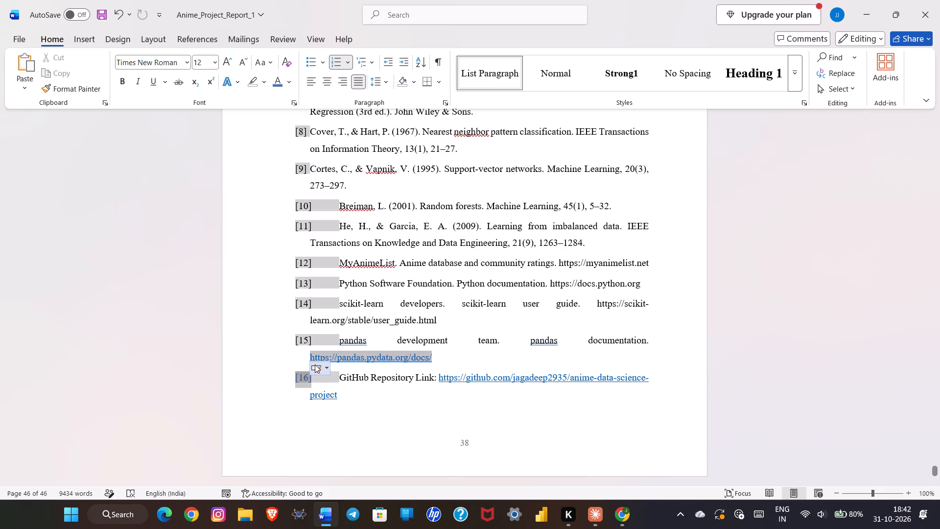
left_click(264, 80)
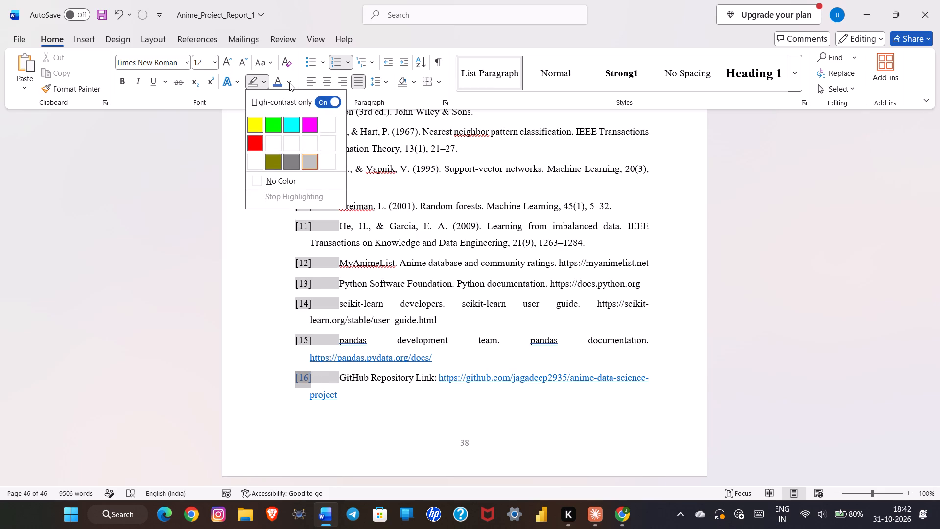
left_click(289, 83)
left_click(294, 122)
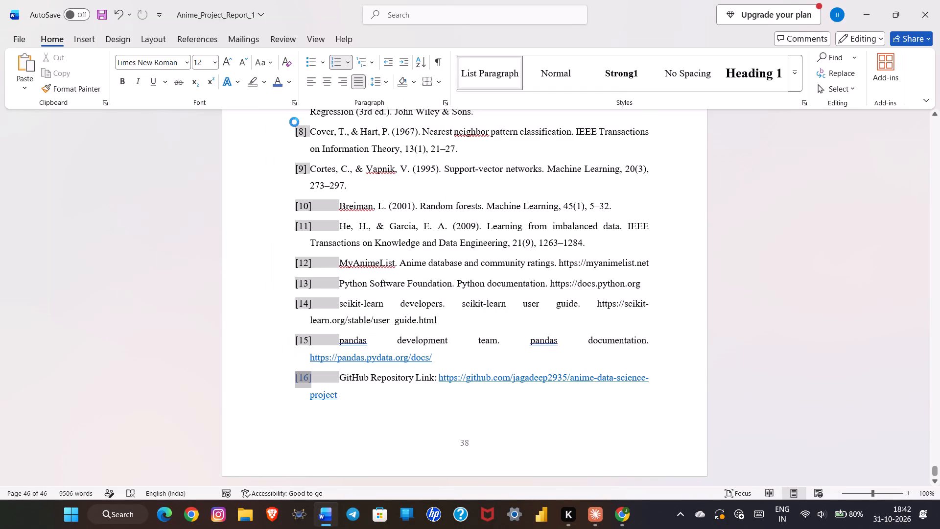
Add a new entry after reference [16] reading "LinkedIn Post Link:" in black text without an underline.
left_click(370, 396)
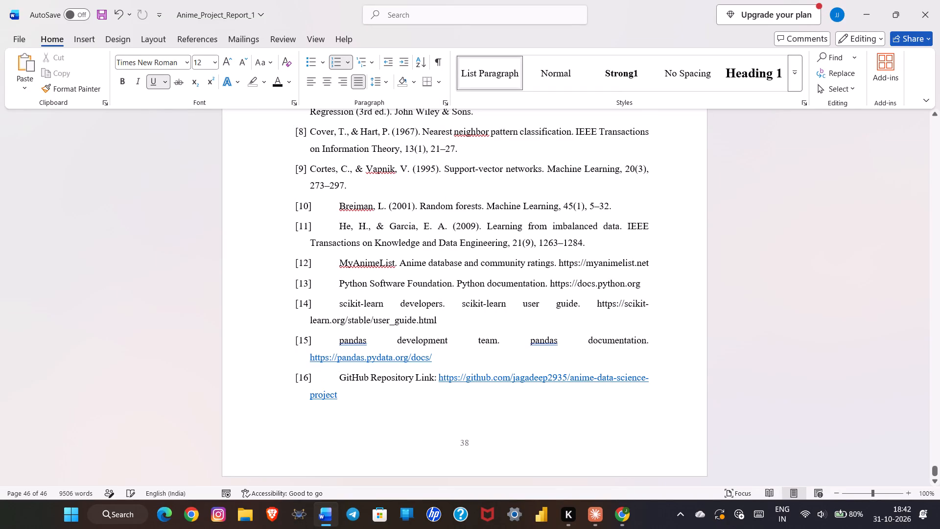
scroll(370, 396, "down", 1)
key("Return")
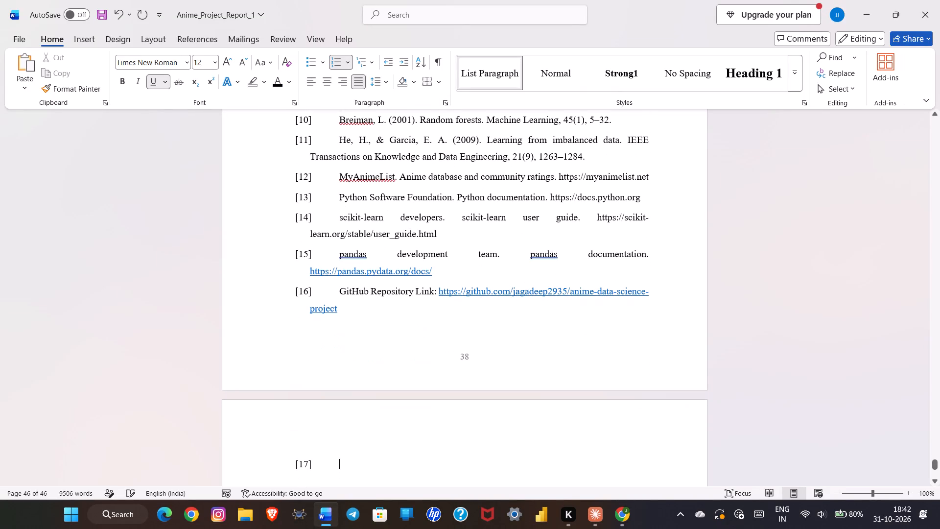
scroll(424, 253, "up", 1)
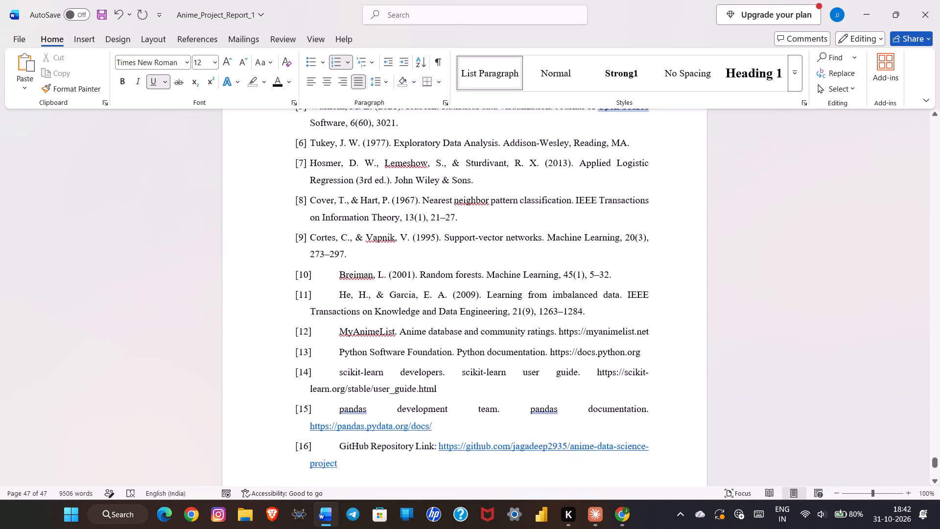
scroll(424, 253, "up", 2)
scroll(424, 253, "down", 2)
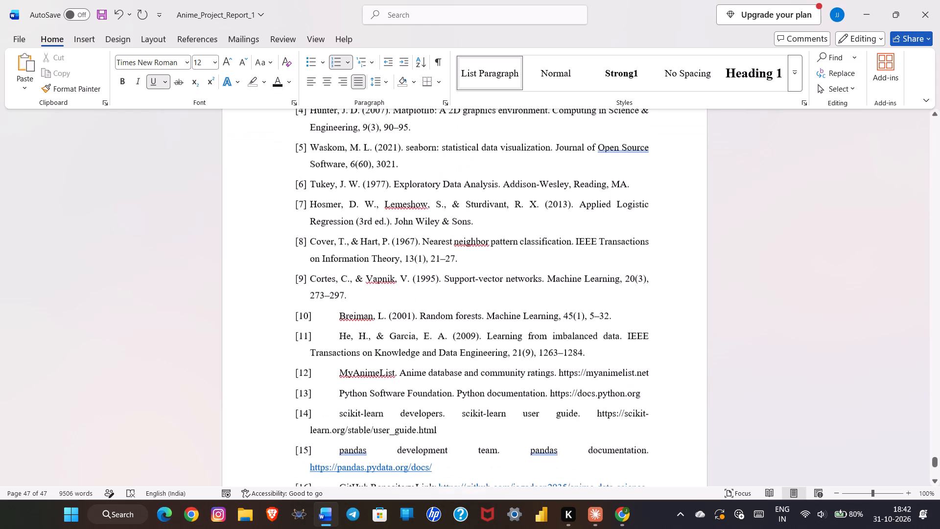
scroll(424, 253, "down", 2)
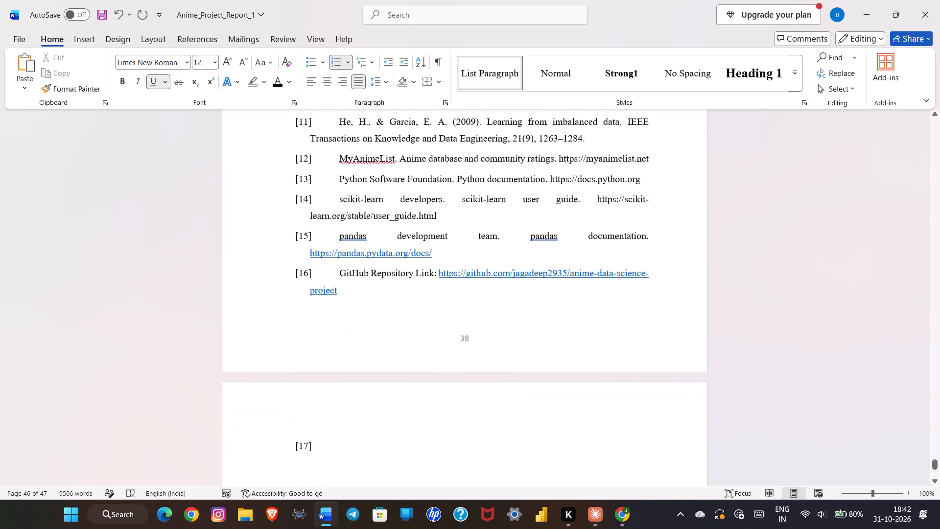
scroll(424, 253, "down", 1)
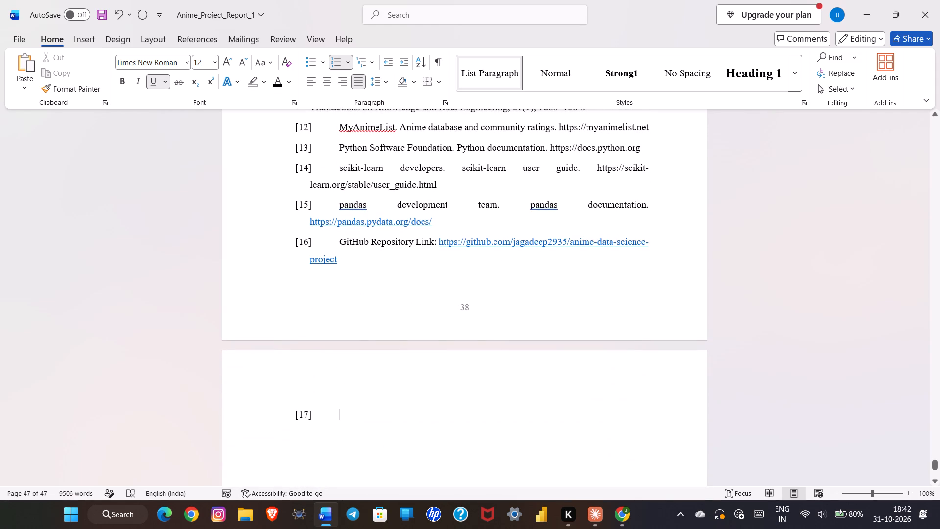
key("BackSpace")
key("BackSpace")
key("BackSpace")
key("BackSpace")
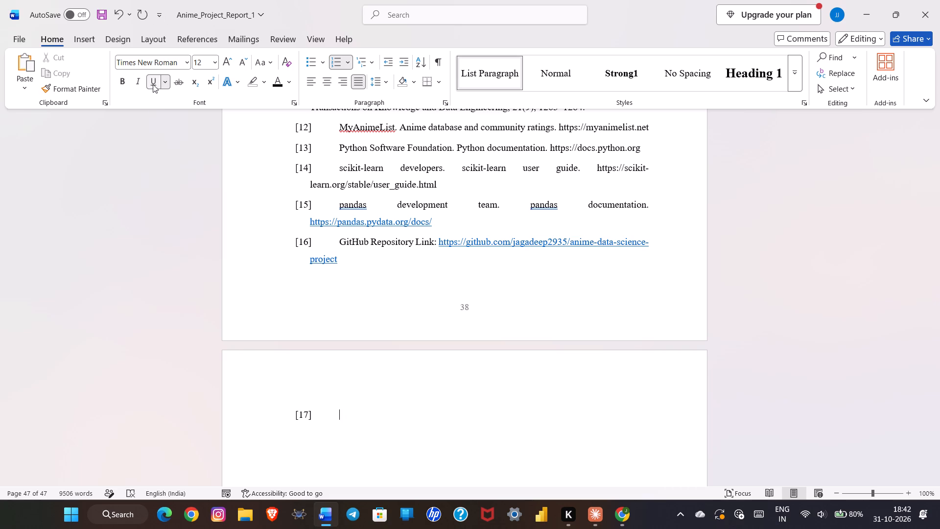
left_click(153, 83)
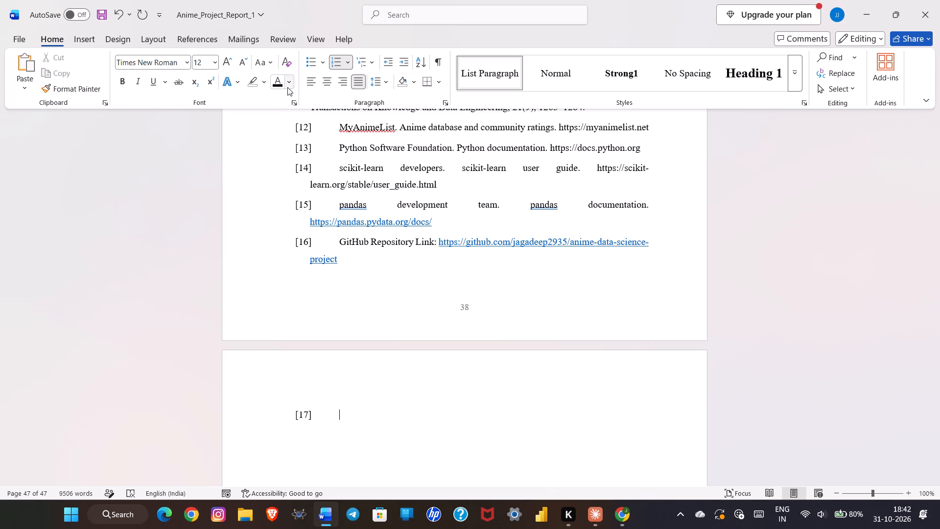
left_click(277, 86)
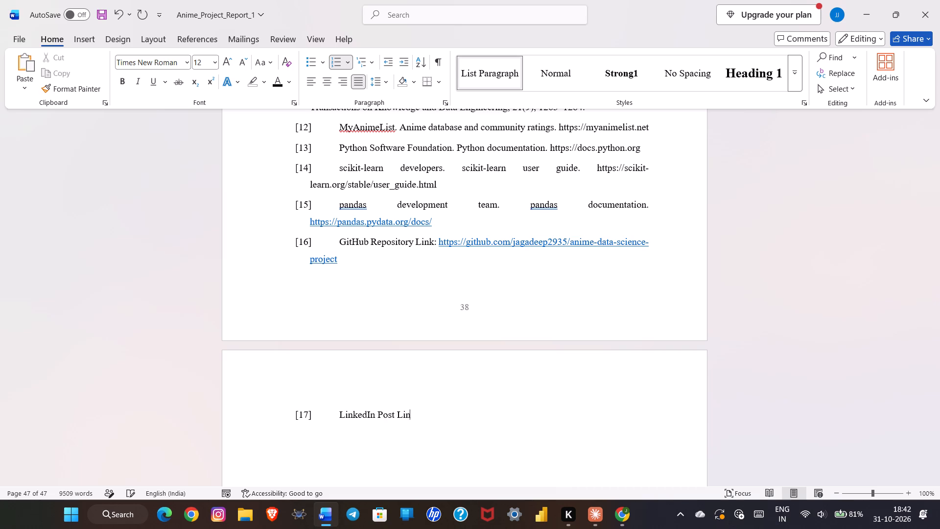
type(":")
key("space")
Switch to Chrome, close the GitHub page and open the LinkedIn profile in a new tab.
key("alt+Tab")
key("ctrl+w")
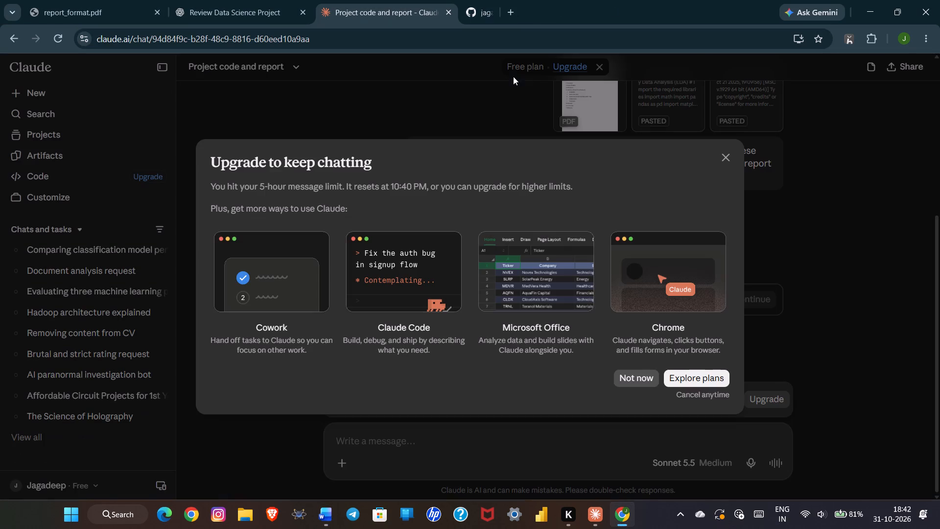
left_click(472, 10)
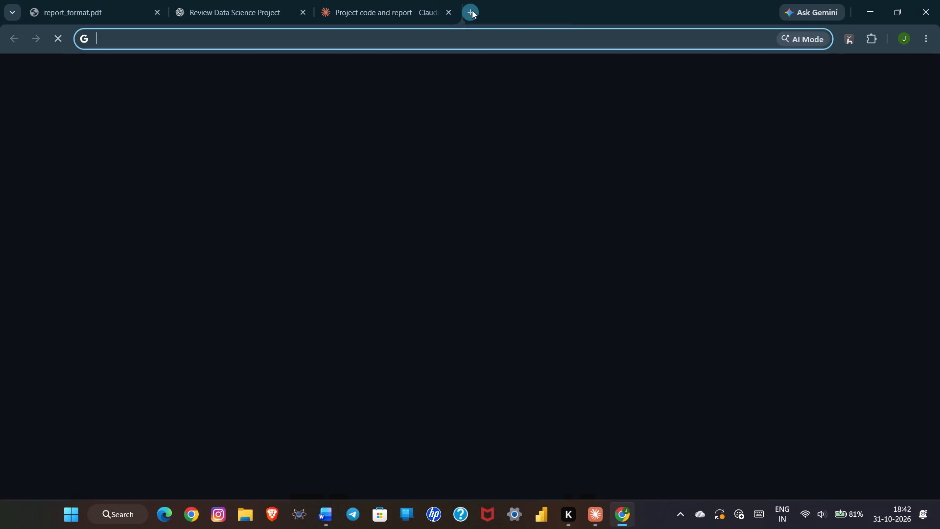
type("linke")
key("Return")
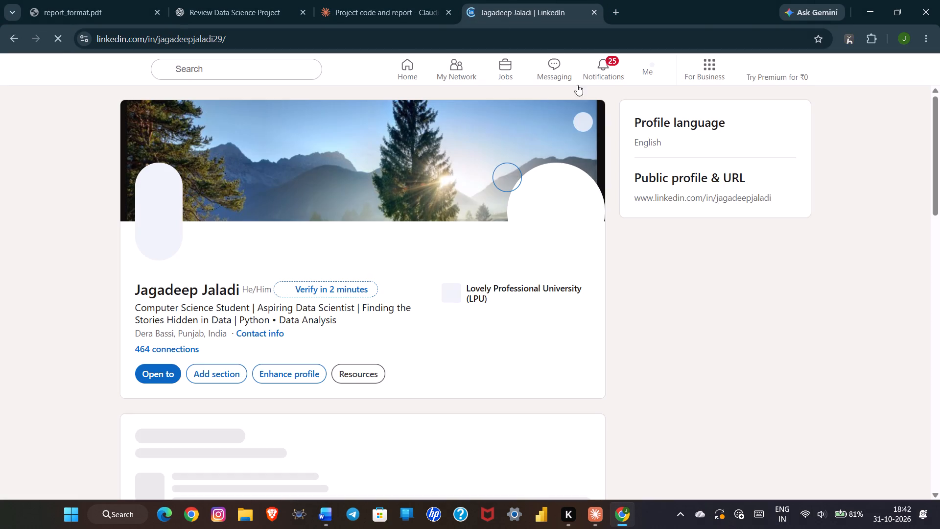
Find the anime rating project post in the LinkedIn profile's Activity section and open the full list of activity.
scroll(435, 252, "down", 9)
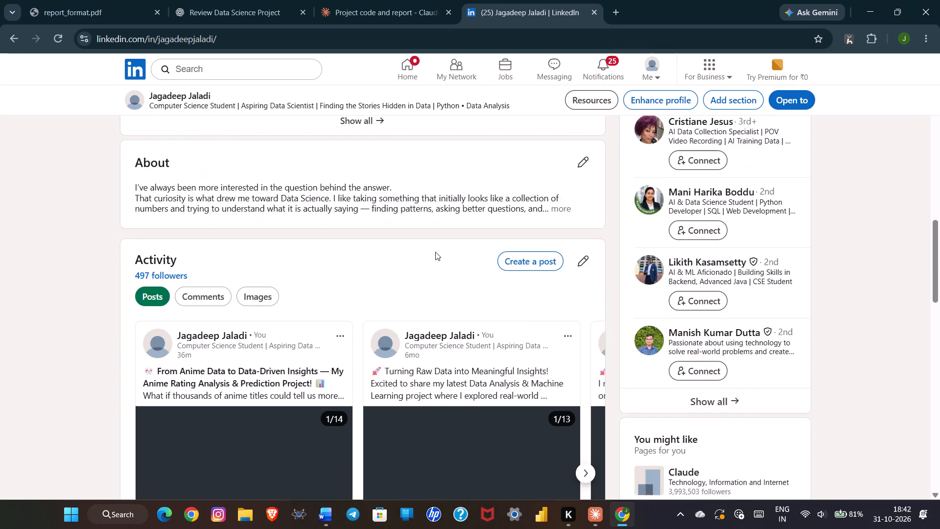
scroll(435, 252, "down", 2)
scroll(337, 342, "up", 1)
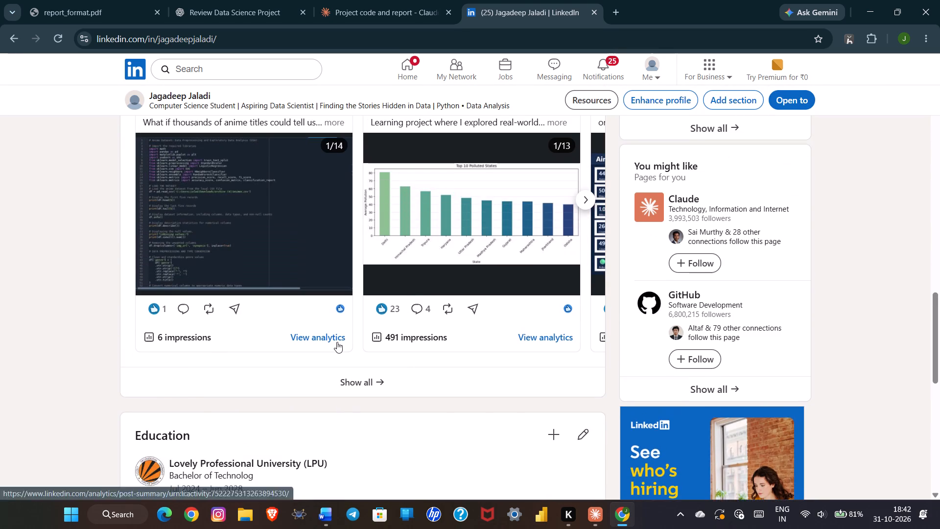
scroll(337, 342, "up", 1)
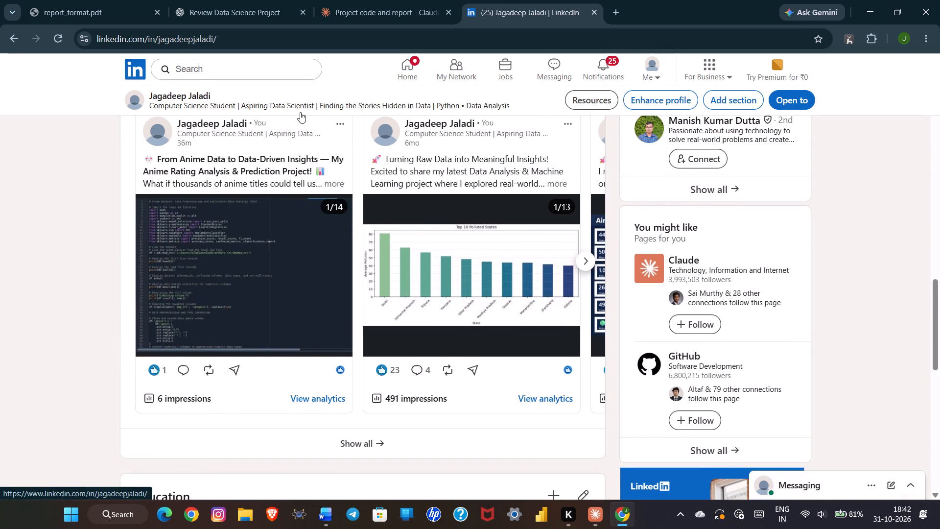
left_click(230, 121)
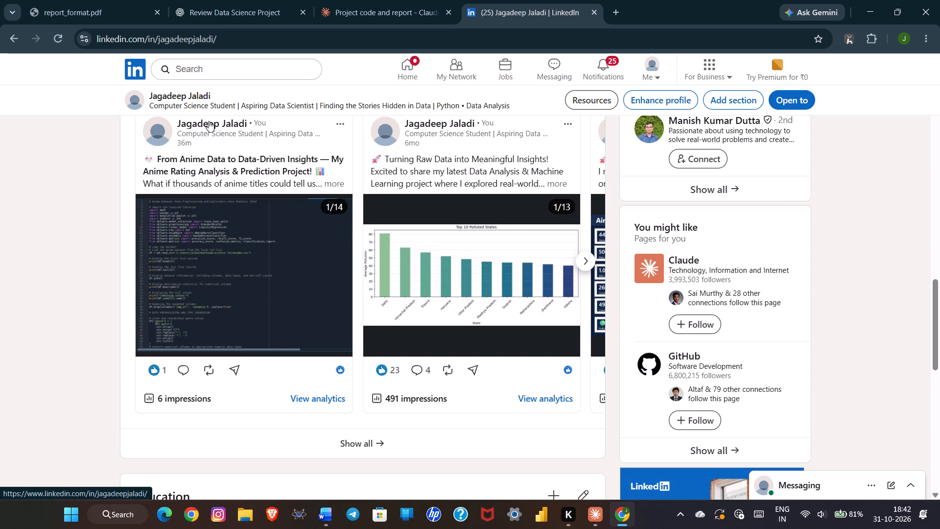
left_click(209, 120)
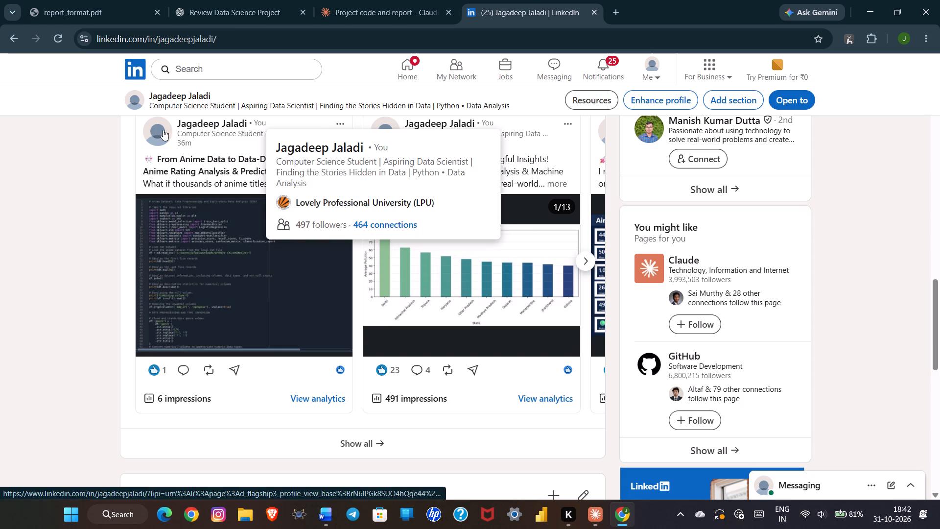
left_click(363, 447)
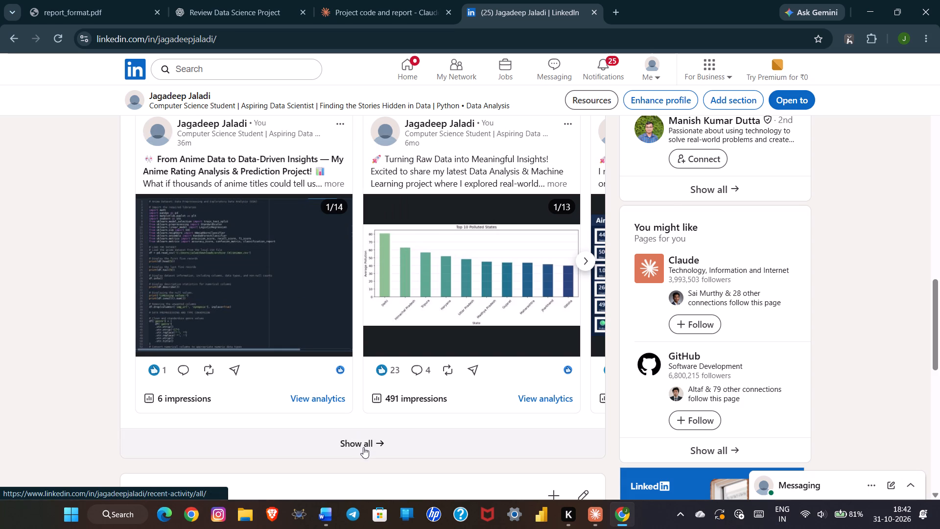
scroll(363, 447, "down", 3)
scroll(363, 447, "up", 4)
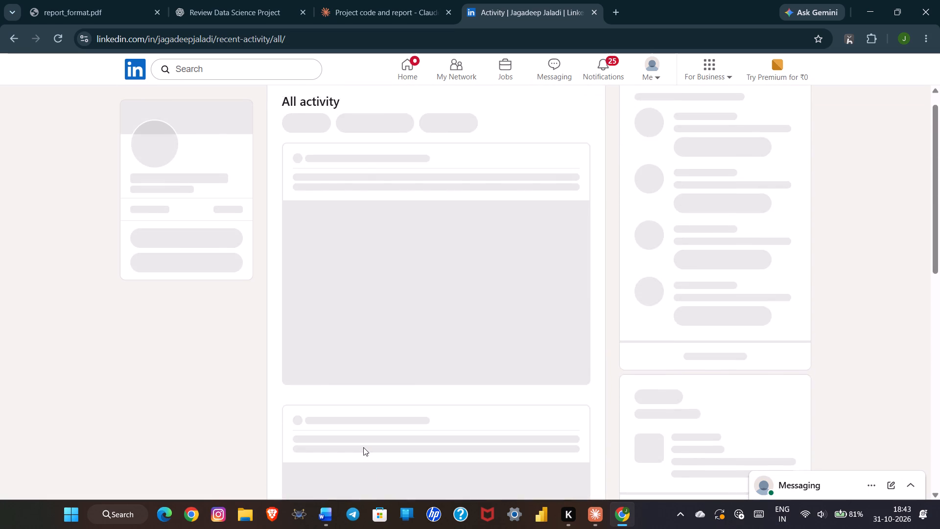
Examine the anime rating project post in the activity list and on the profile to find where its link is available.
scroll(389, 362, "down", 1)
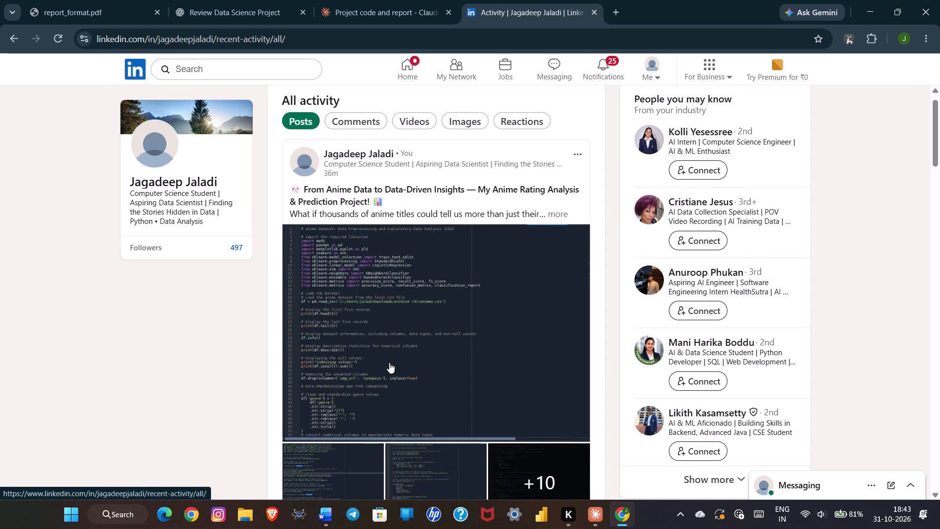
left_click(370, 151)
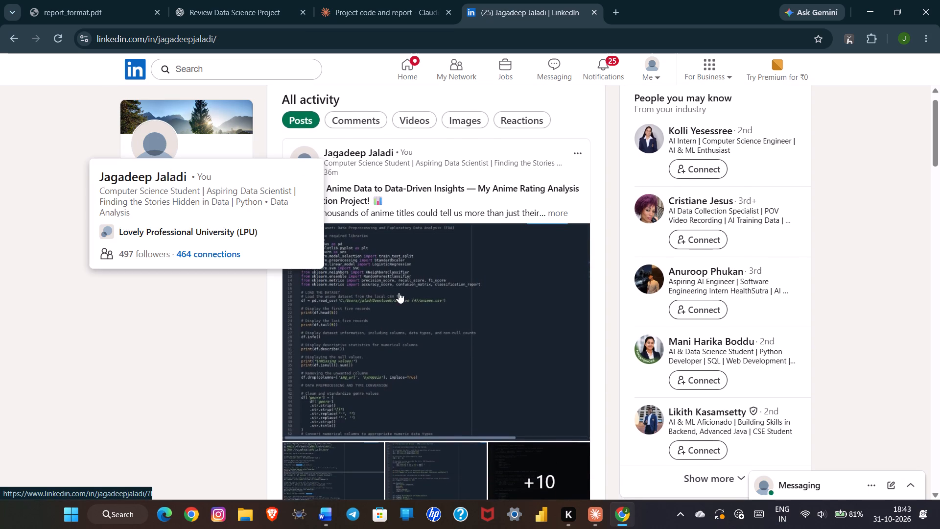
left_click(225, 130)
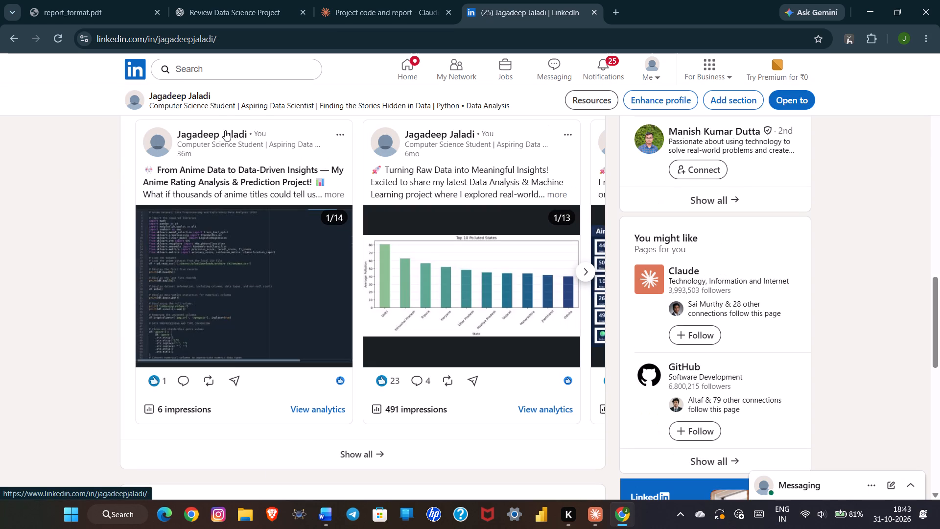
left_click(217, 261)
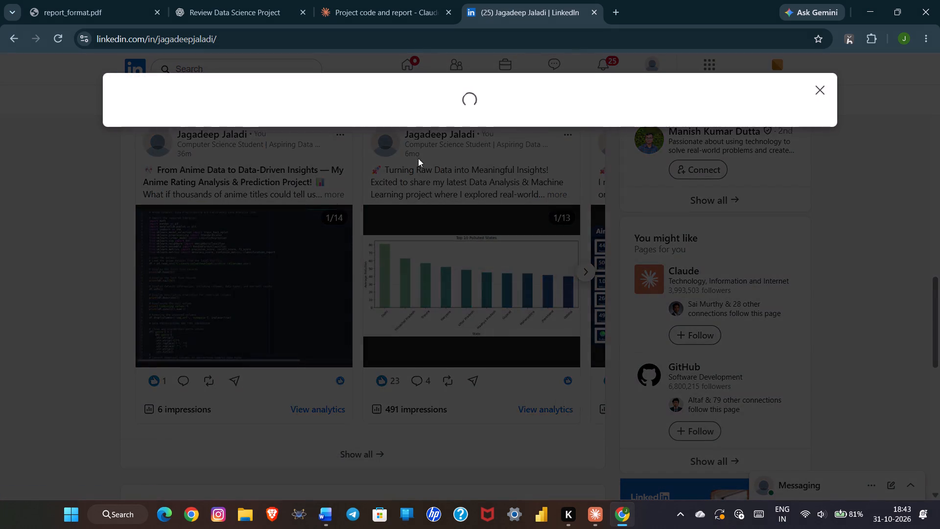
left_click(821, 92)
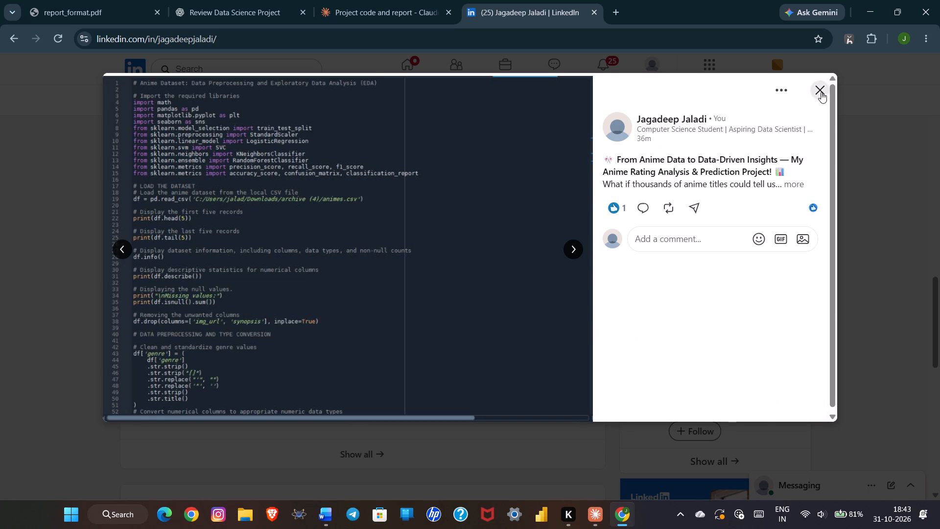
left_click(385, 442)
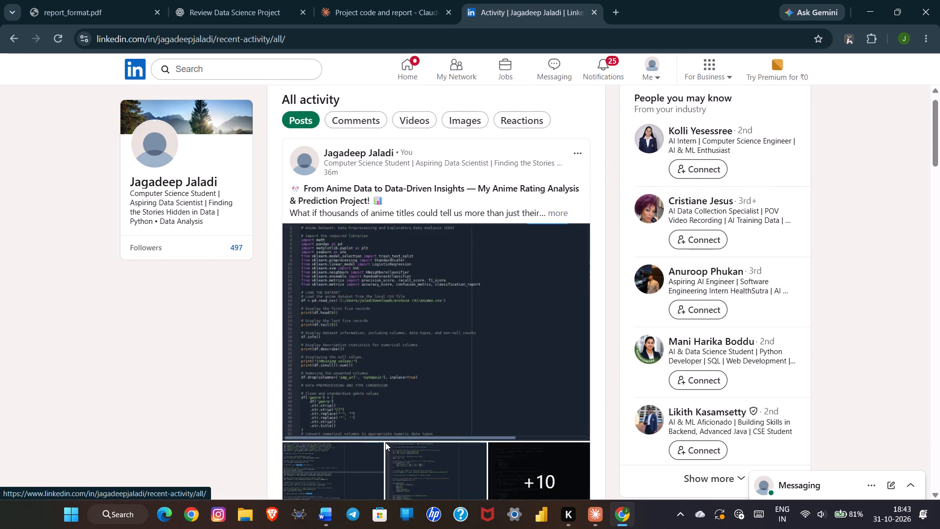
scroll(390, 344, "down", 3)
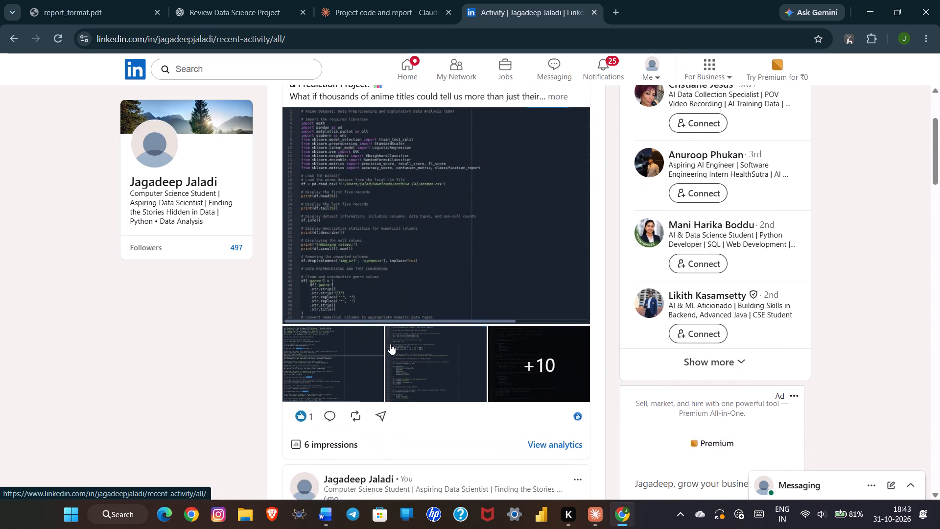
scroll(390, 344, "up", 2)
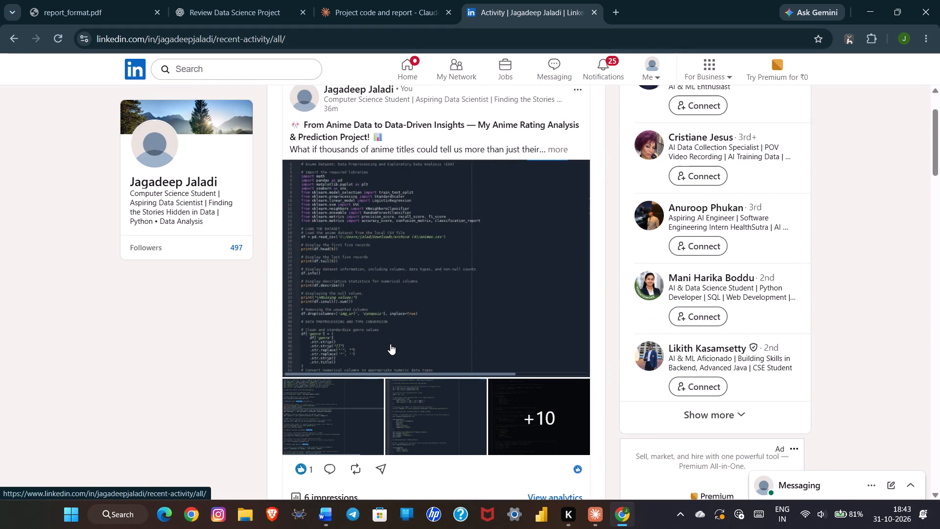
scroll(390, 344, "down", 1)
scroll(462, 305, "up", 2)
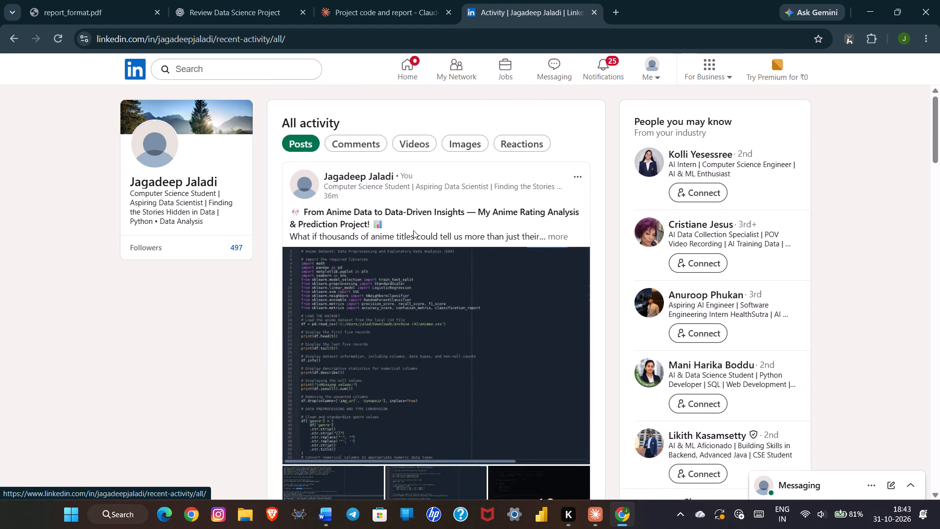
left_click(347, 213)
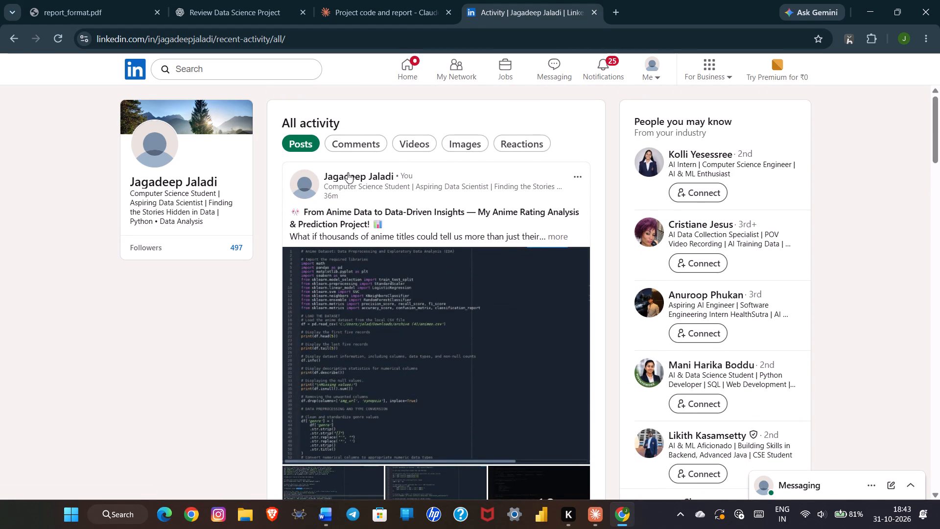
left_click(456, 175)
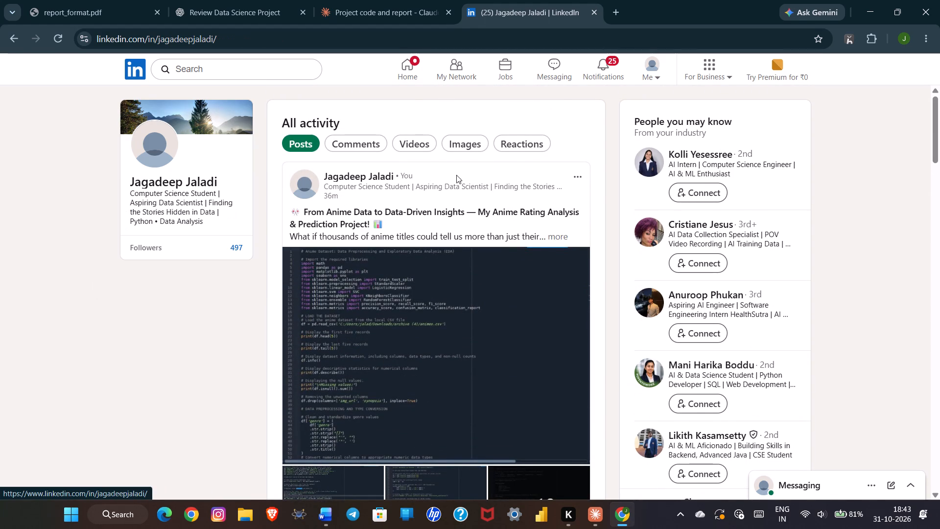
scroll(371, 283, "down", 2)
scroll(371, 283, "up", 1)
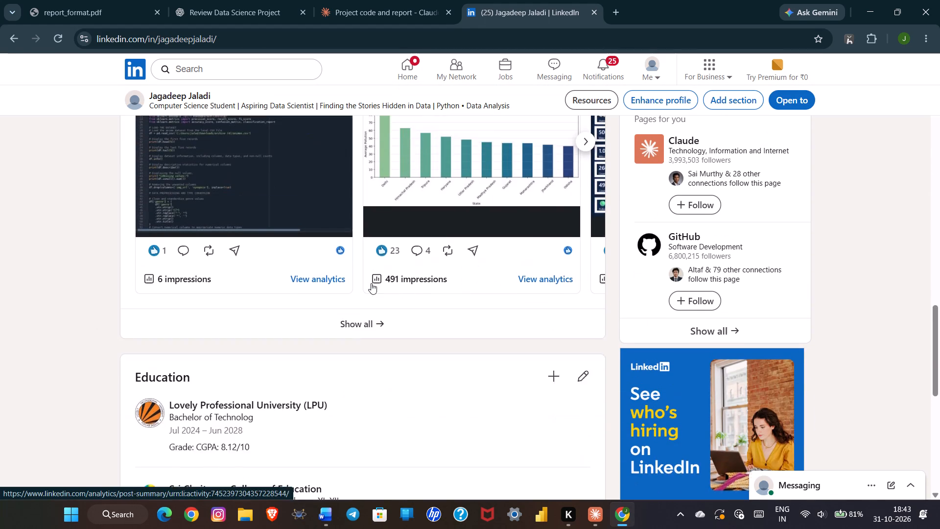
scroll(371, 283, "up", 1)
left_click(363, 341)
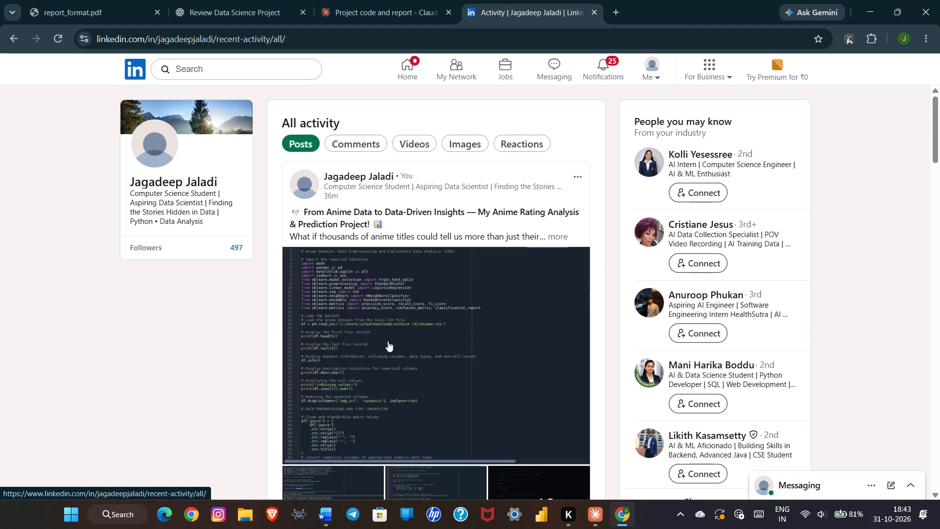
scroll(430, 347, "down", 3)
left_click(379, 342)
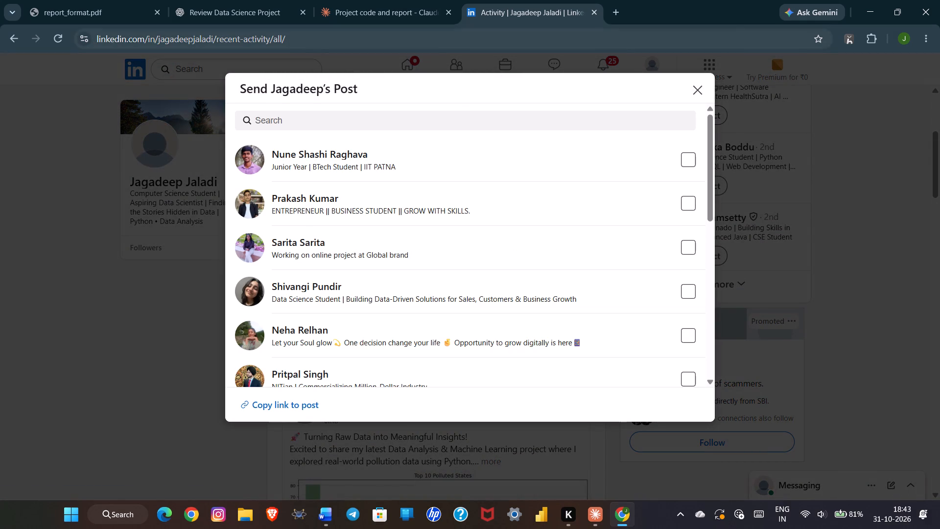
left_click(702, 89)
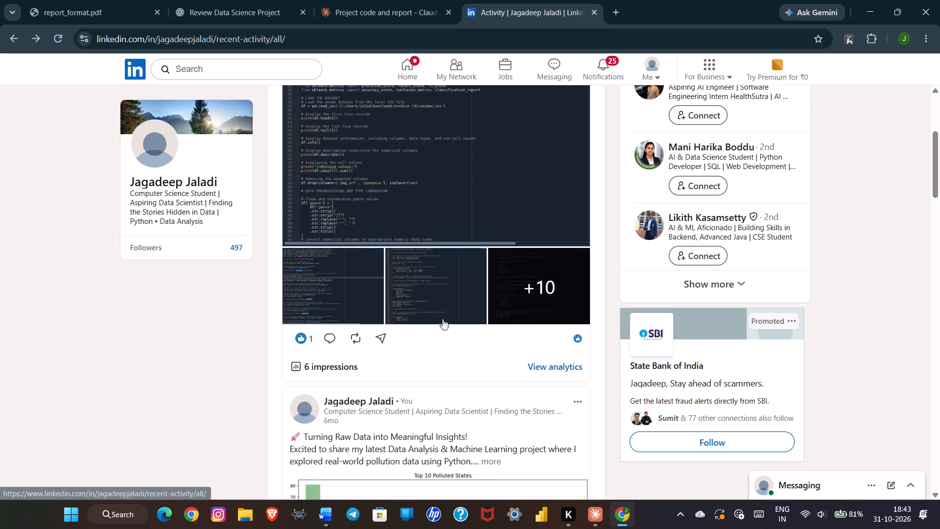
Copy the link to the anime rating project post and paste it after "LinkedIn Post Link:" in the Word report.
scroll(374, 342, "up", 2)
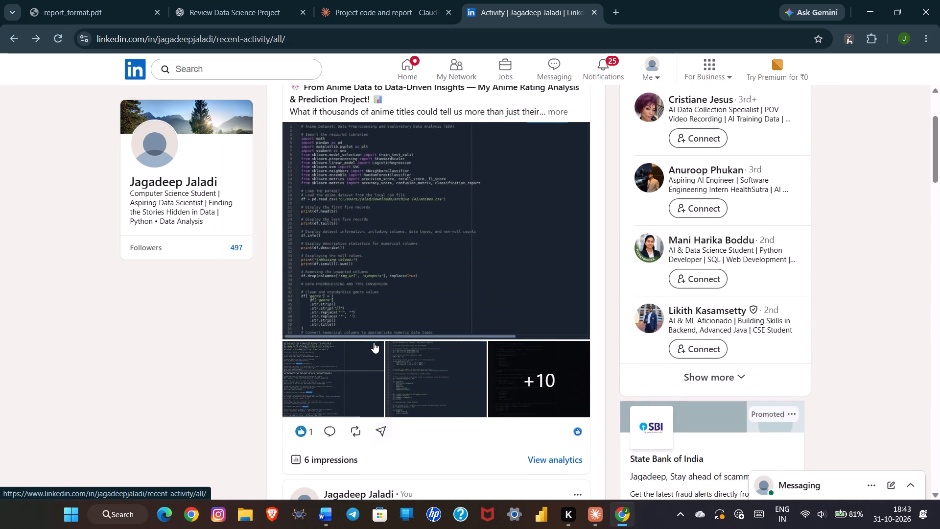
scroll(374, 342, "up", 1)
left_click(580, 149)
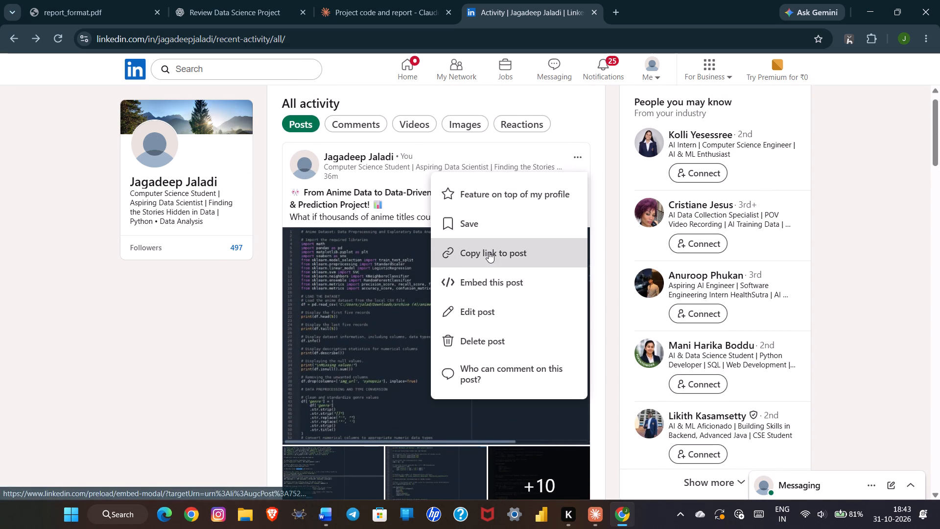
left_click(489, 252)
key("alt+Tab")
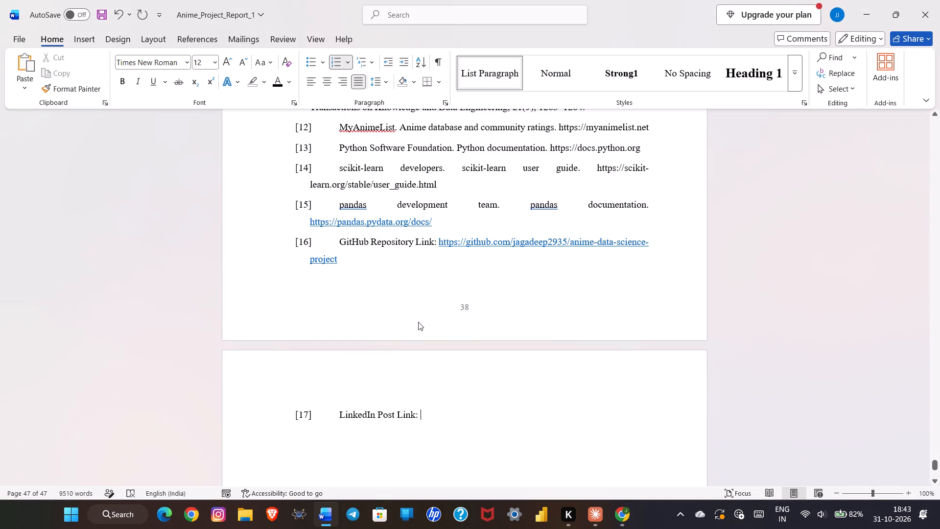
key("ctrl+v")
Format the pasted LinkedIn post URL in blue with an underline.
left_click_drag(422, 413, 524, 405)
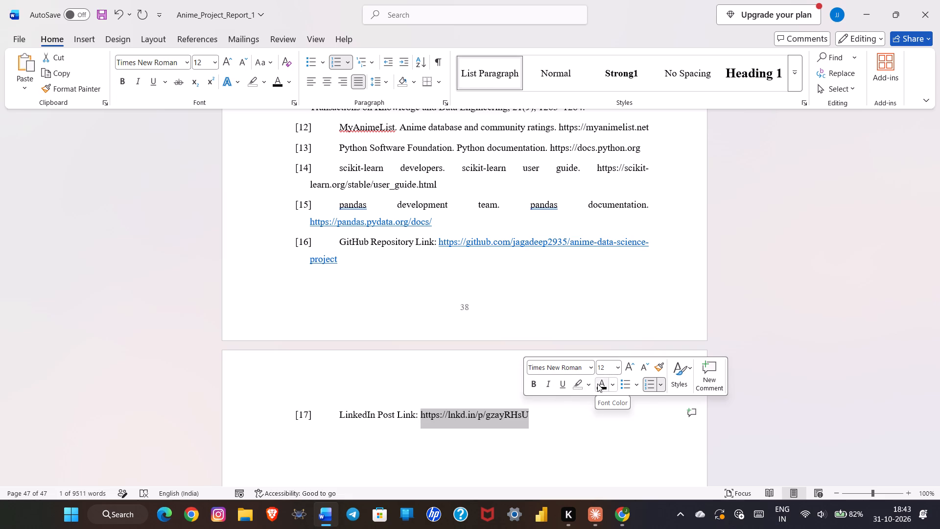
left_click(611, 384)
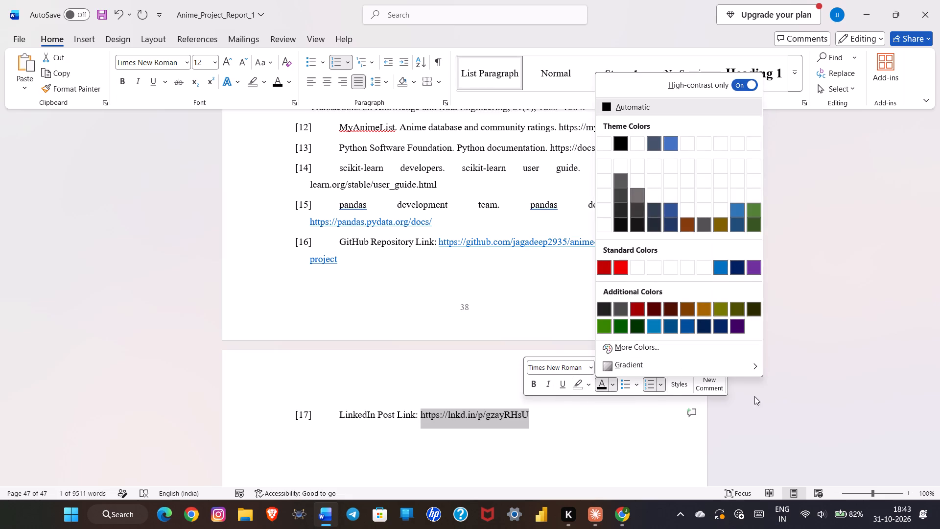
left_click(671, 148)
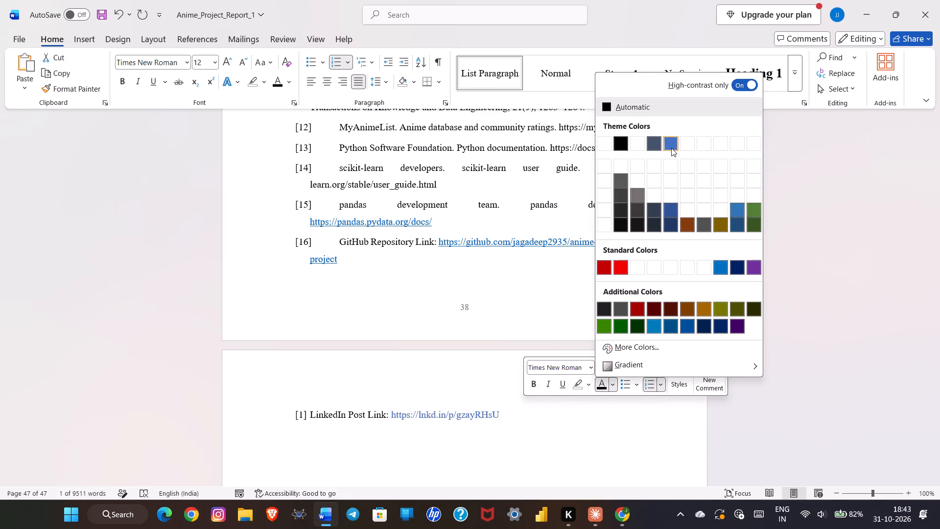
left_click(559, 384)
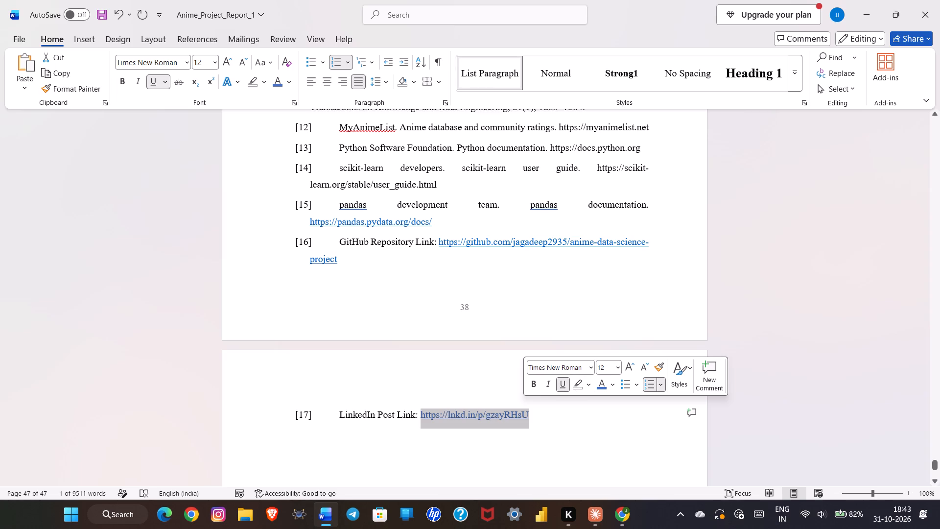
Turn the LinkedIn post URL in reference [17] into a hyperlink with the copied post link as its address.
left_click(85, 44)
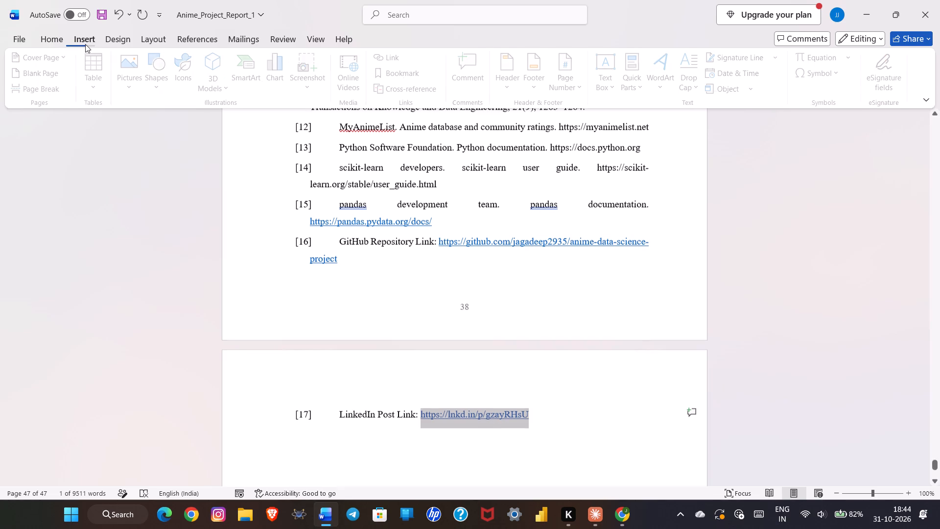
left_click(377, 53)
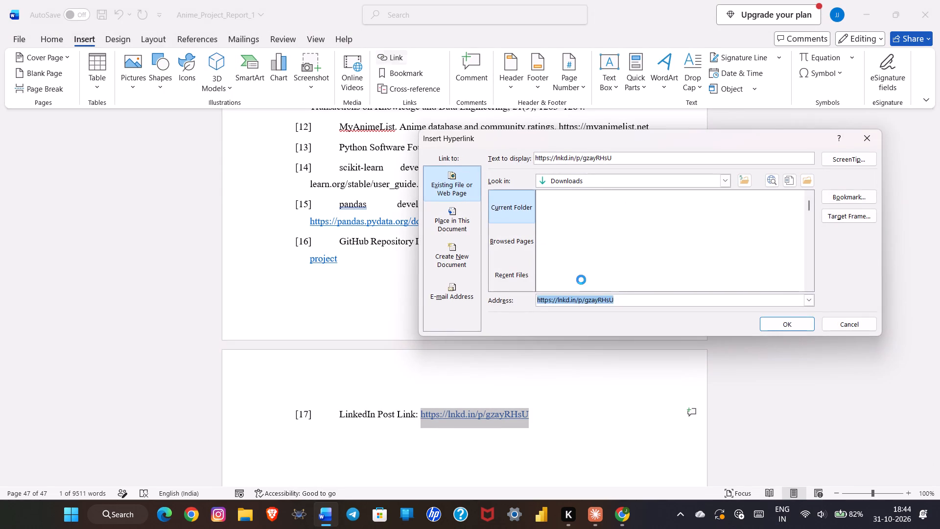
key("BackSpace")
key("ctrl+v")
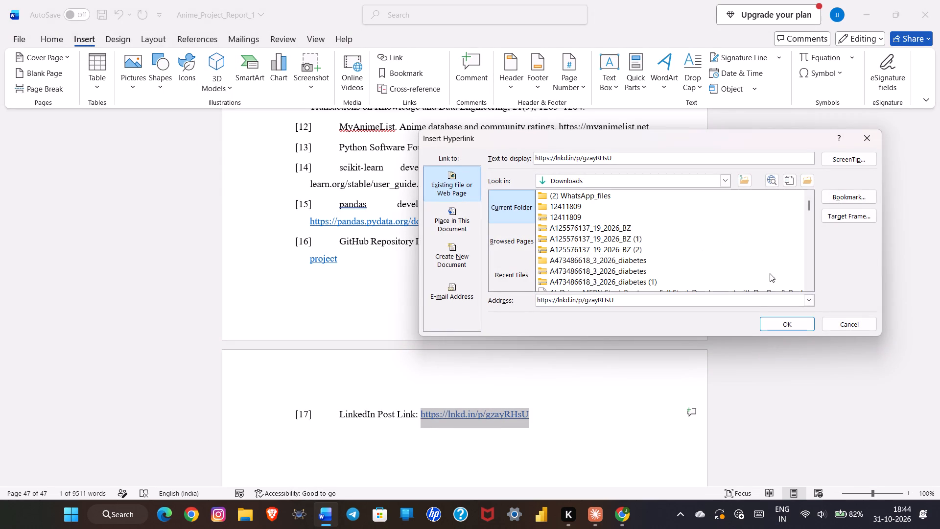
left_click(785, 330)
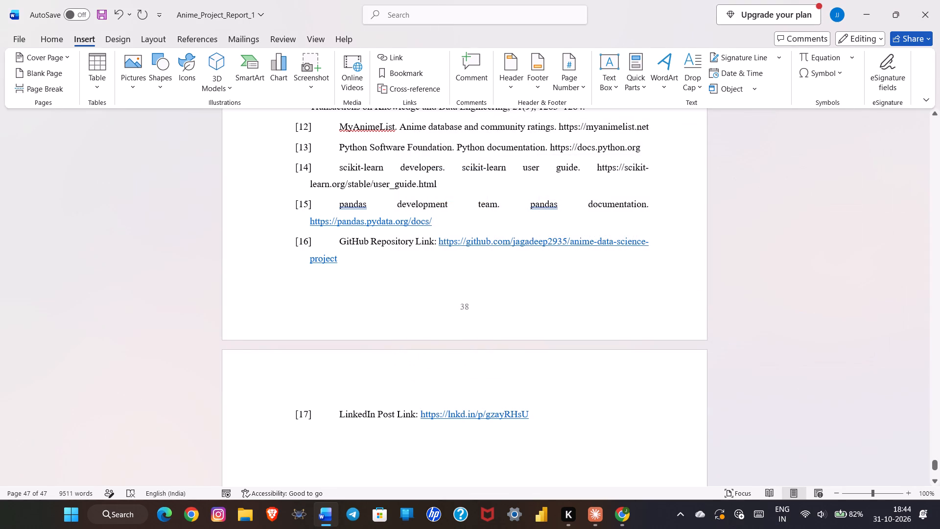
left_click(551, 414)
Delete the MyAnimeList entry [12] from the references, including its list number and empty line.
scroll(551, 414, "up", 1)
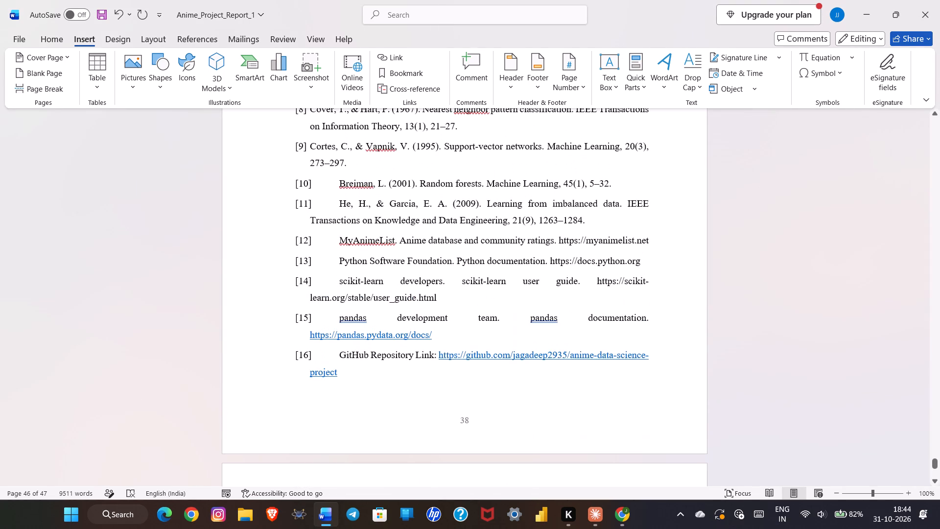
left_click(656, 240)
key("BackSpace")
key("BackSpace")
key("BackSpace")
key("BackSpace")
key("BackSpace")
key("BackSpace")
key("BackSpace")
key("BackSpace")
key("BackSpace")
key("BackSpace")
key("BackSpace")
key("BackSpace")
key("BackSpace")
key("BackSpace")
key("BackSpace")
key("BackSpace")
key("BackSpace")
key("BackSpace")
key("BackSpace")
key("BackSpace")
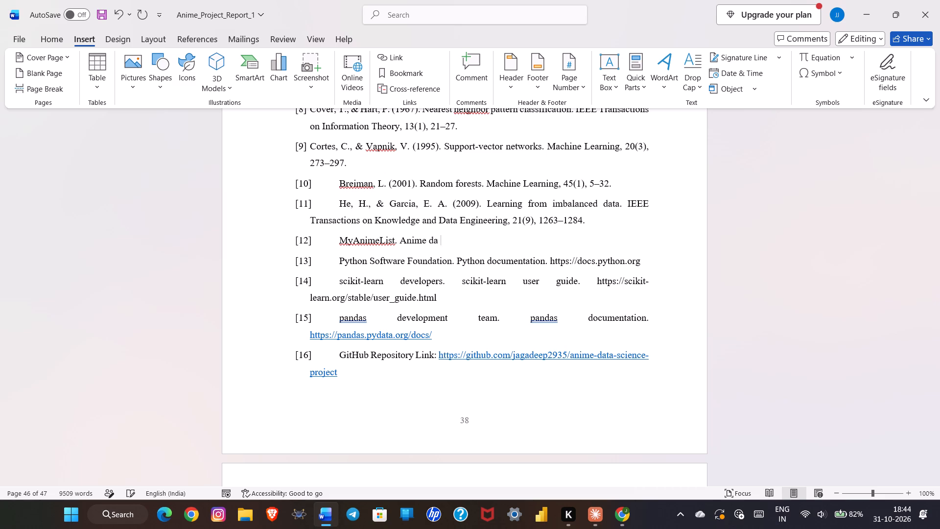
key("BackSpace")
key("BackSpace")
key("BackSpace")
key("BackSpace")
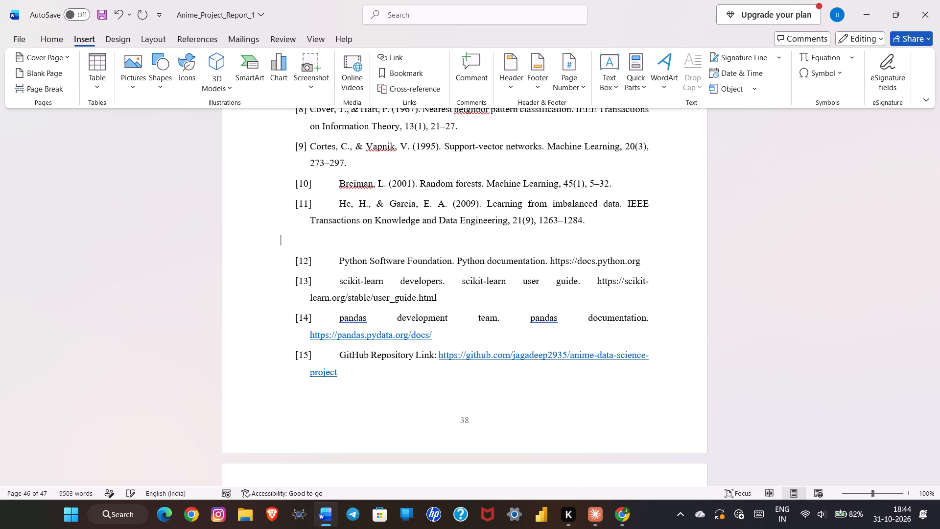
key("BackSpace")
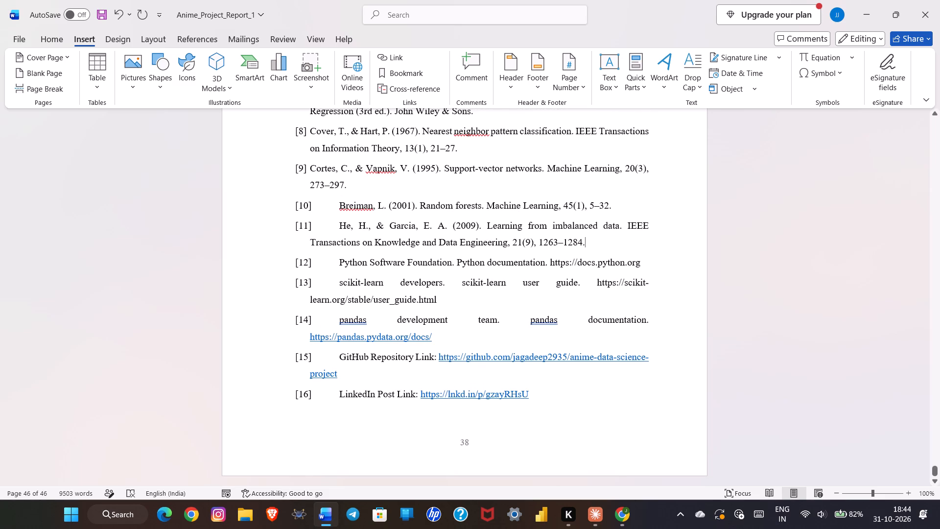
Save the anime project report.
scroll(494, 272, "up", 4)
left_click(410, 154)
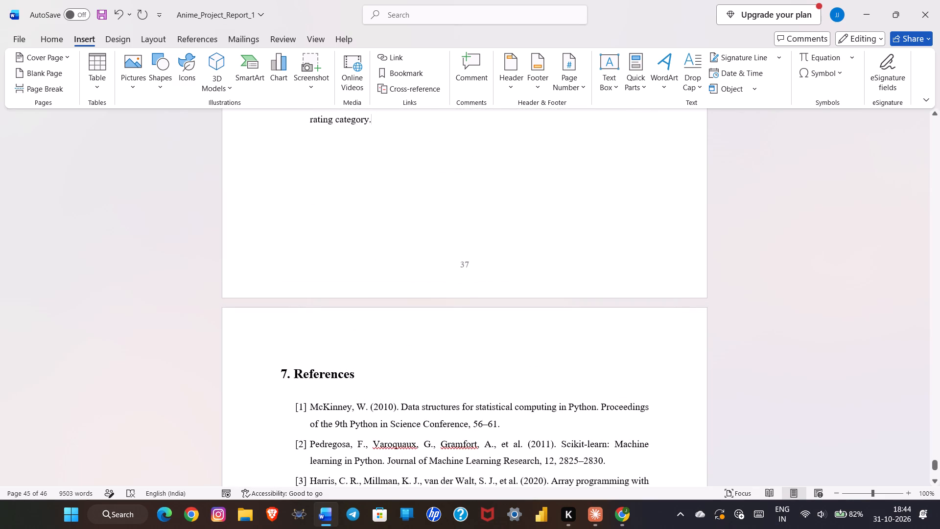
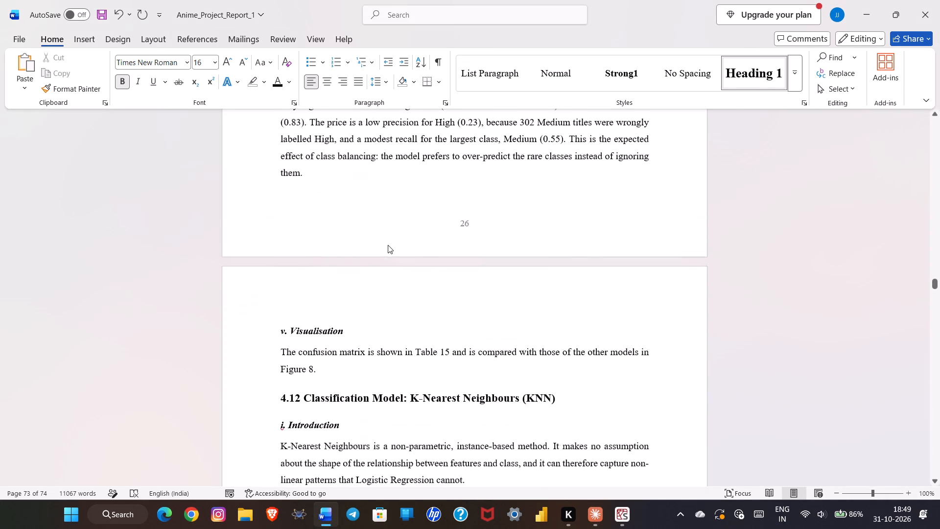
scroll(388, 245, "up", 9)
scroll(388, 245, "down", 11)
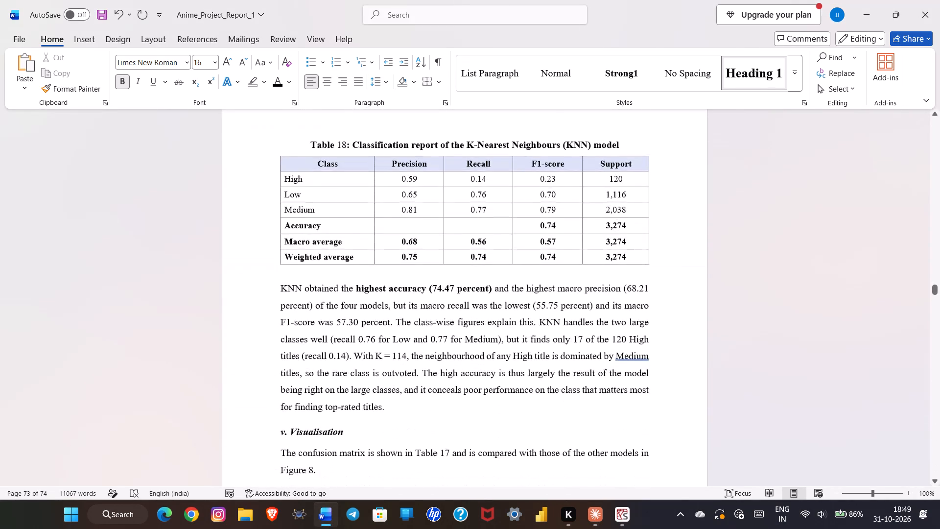
scroll(388, 245, "down", 18)
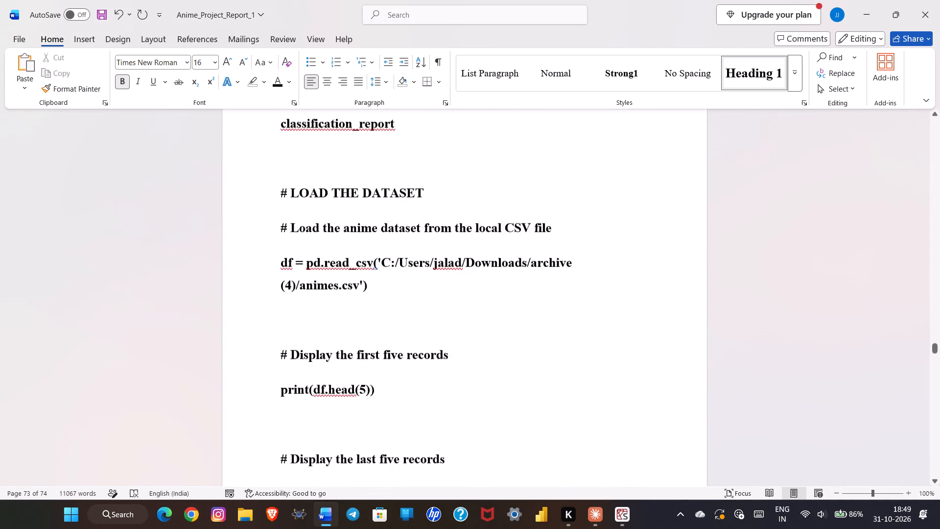
scroll(388, 245, "up", 4)
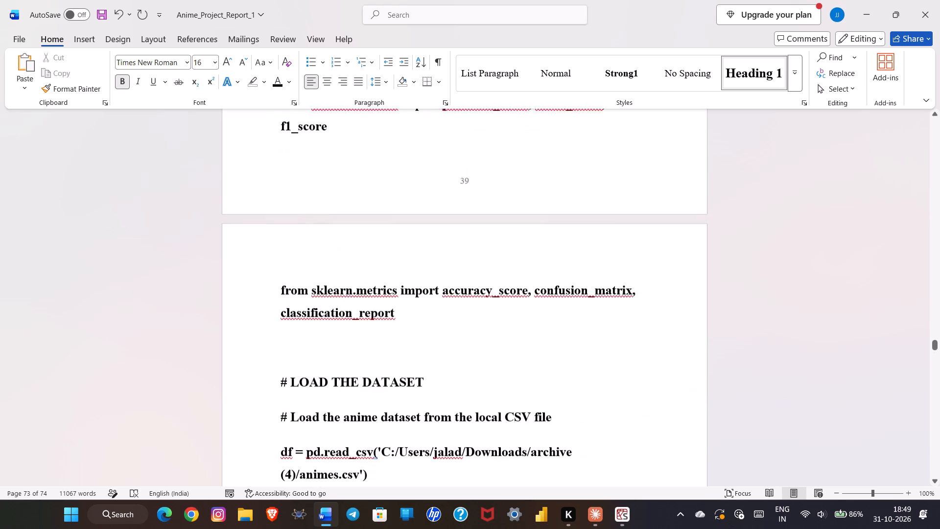
scroll(388, 245, "up", 5)
scroll(352, 335, "down", 1)
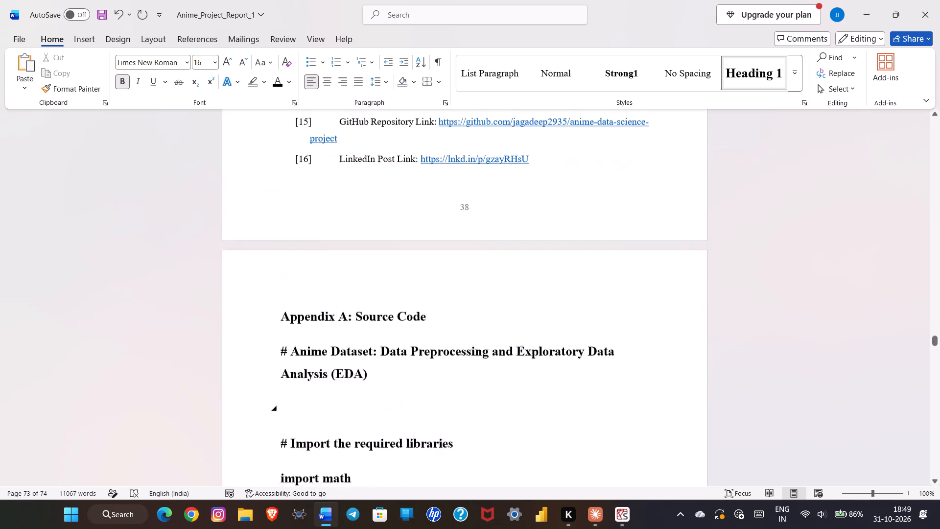
scroll(352, 335, "down", 1)
Format all the pasted code below the "Appendix A: Source Code" heading in Consolas, size 9.
left_click_drag(280, 231, 343, 318)
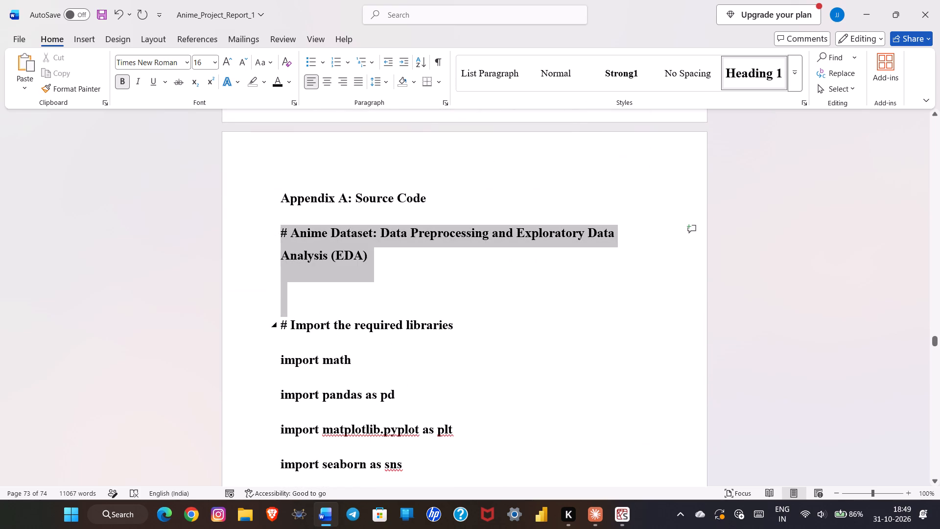
left_click_drag(343, 318, 429, 528)
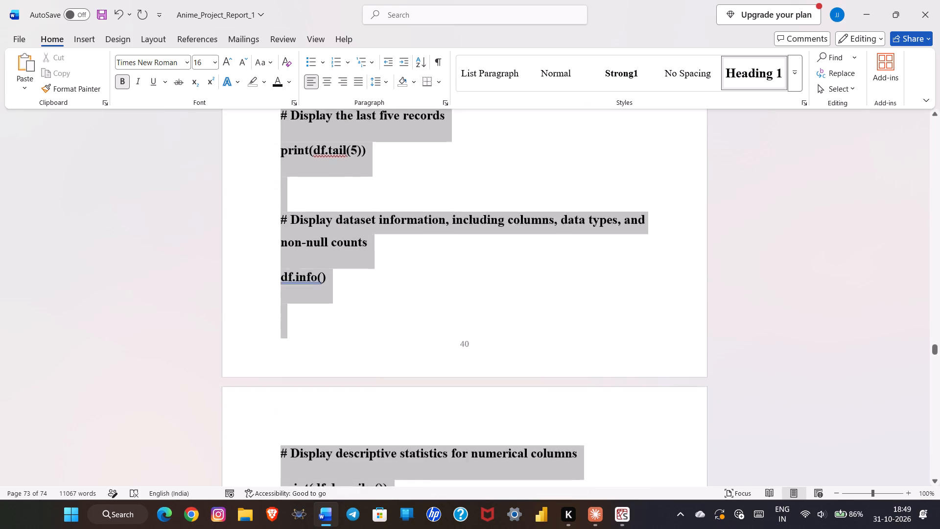
left_click_drag(429, 528, 419, 528)
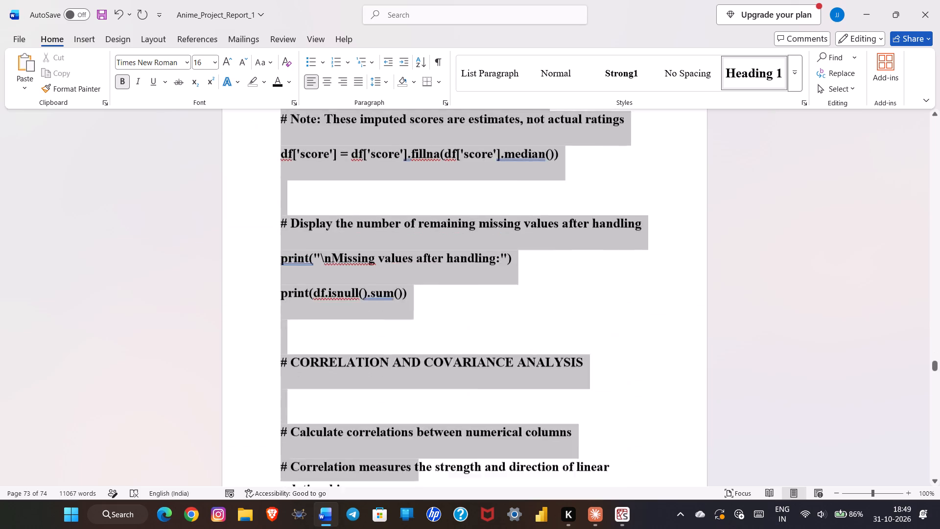
left_click_drag(419, 528, 366, 528)
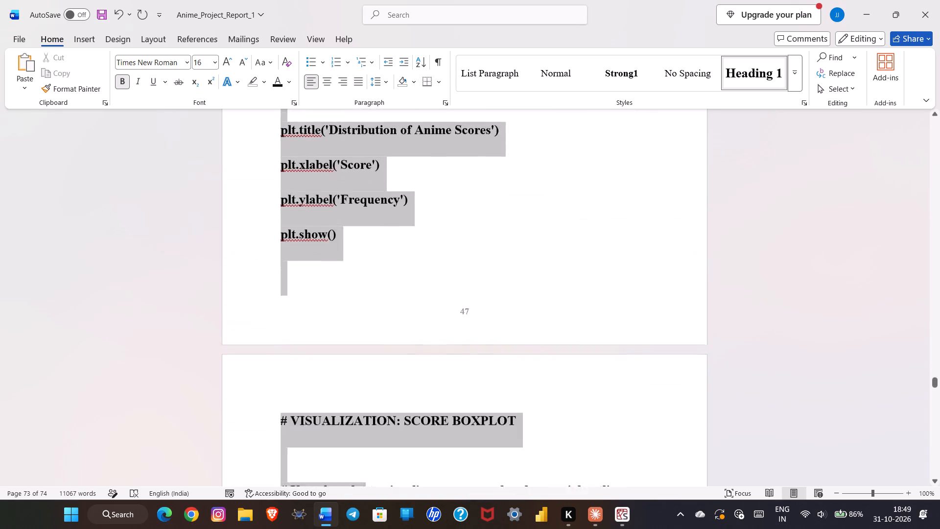
left_click_drag(366, 528, 375, 528)
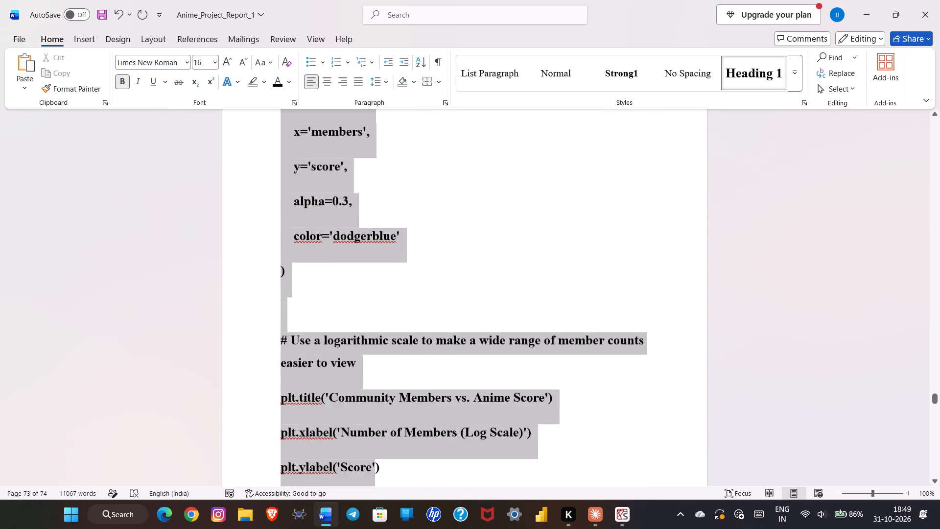
left_click_drag(375, 528, 374, 528)
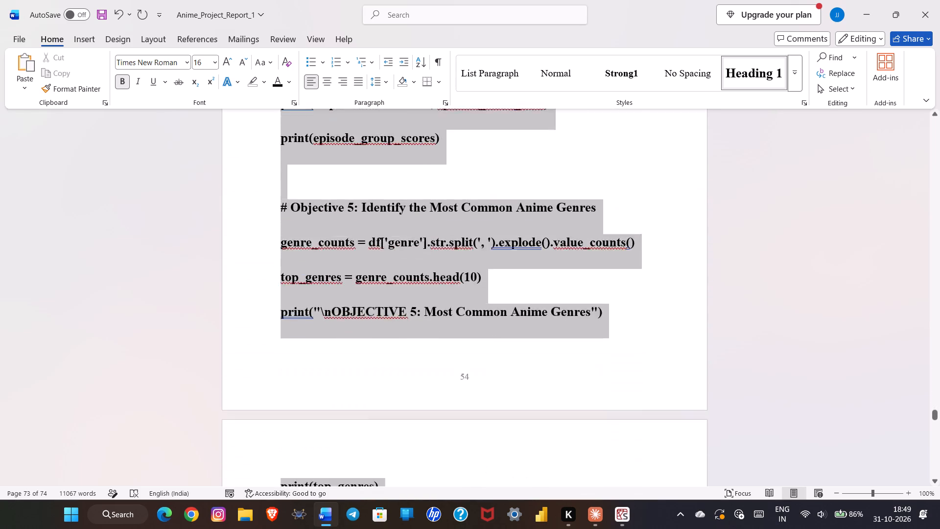
left_click_drag(374, 528, 371, 528)
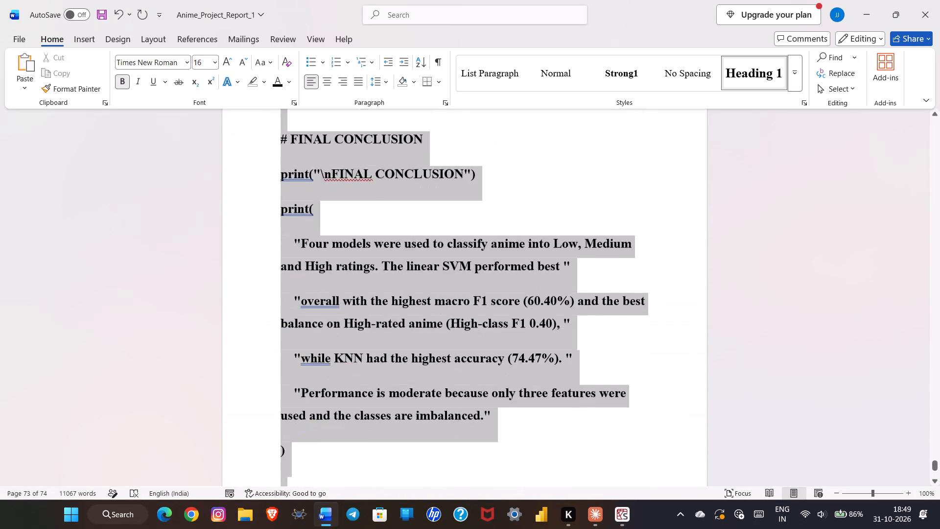
left_click_drag(371, 528, 364, 339)
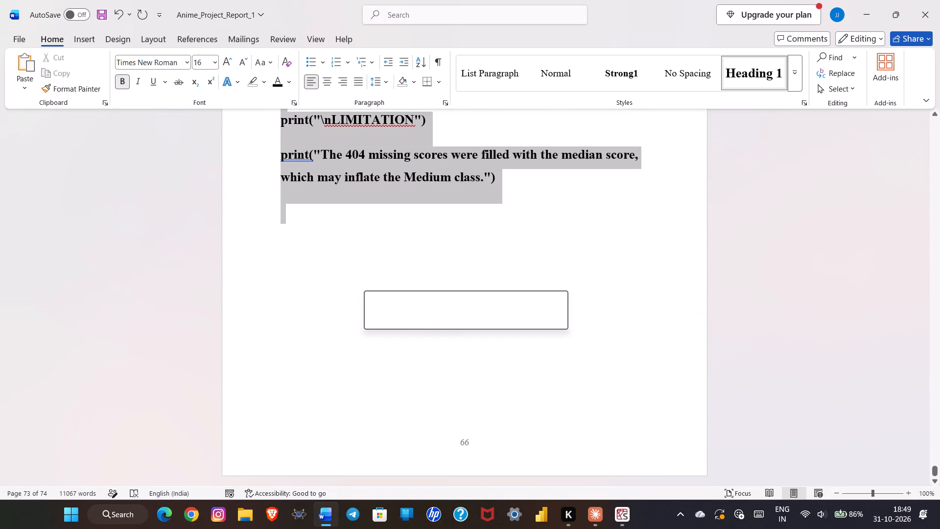
left_click(431, 303)
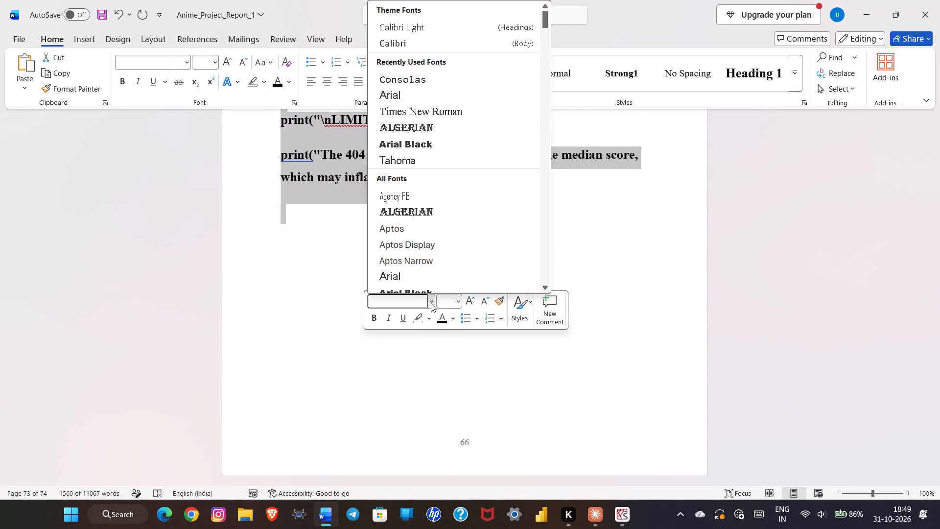
scroll(502, 178, "down", 2)
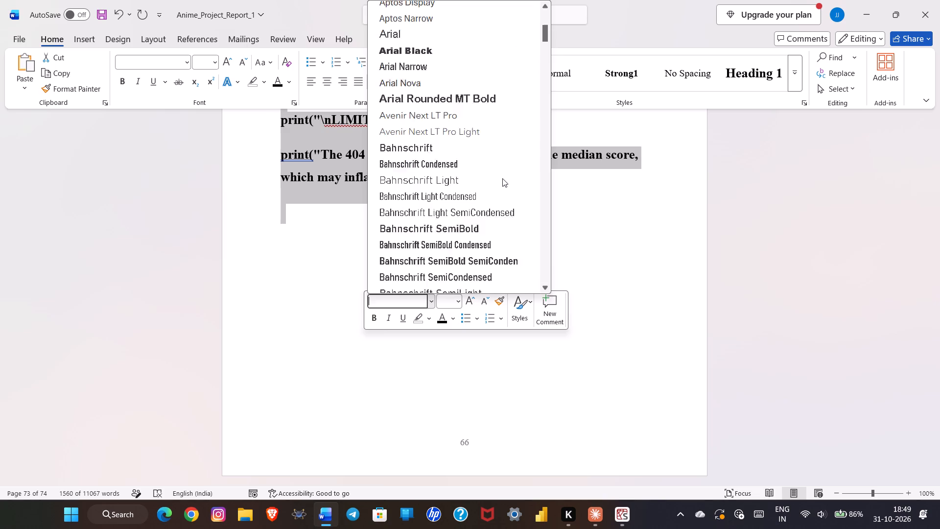
scroll(502, 178, "down", 3)
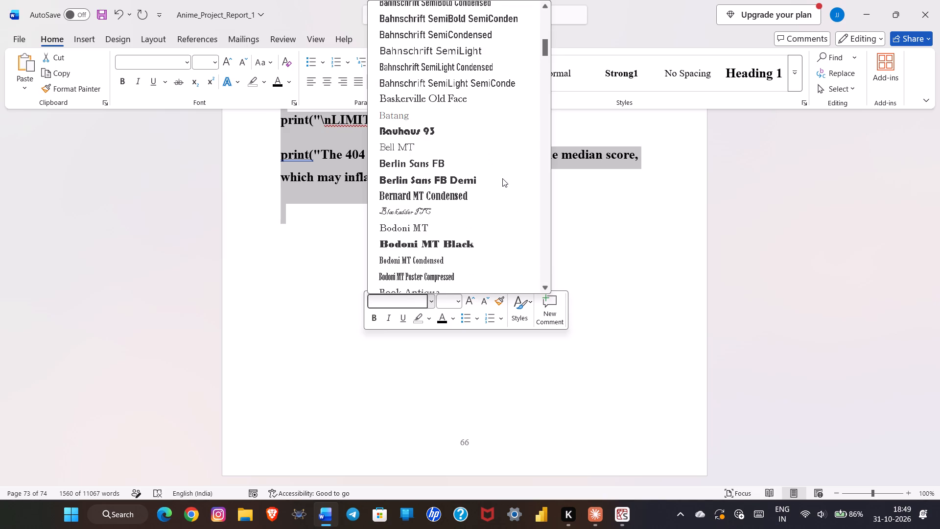
scroll(502, 178, "down", 3)
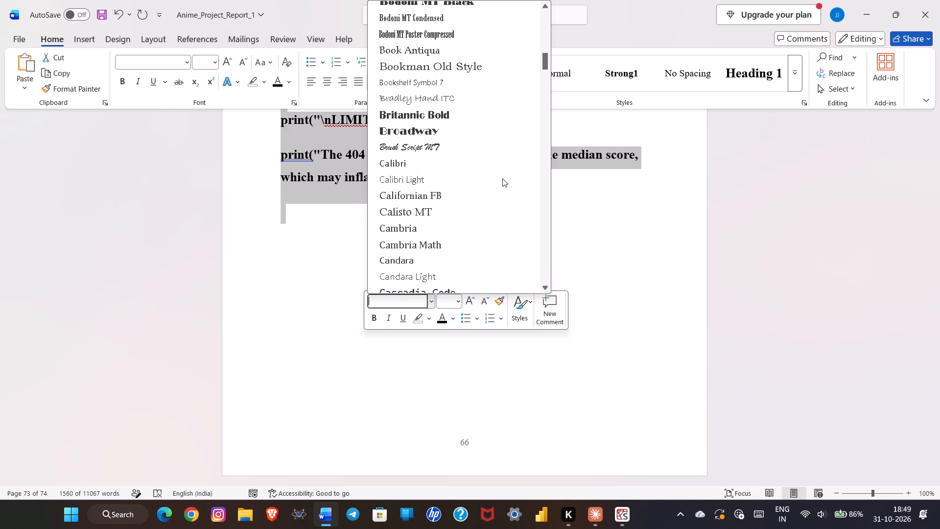
scroll(502, 178, "down", 2)
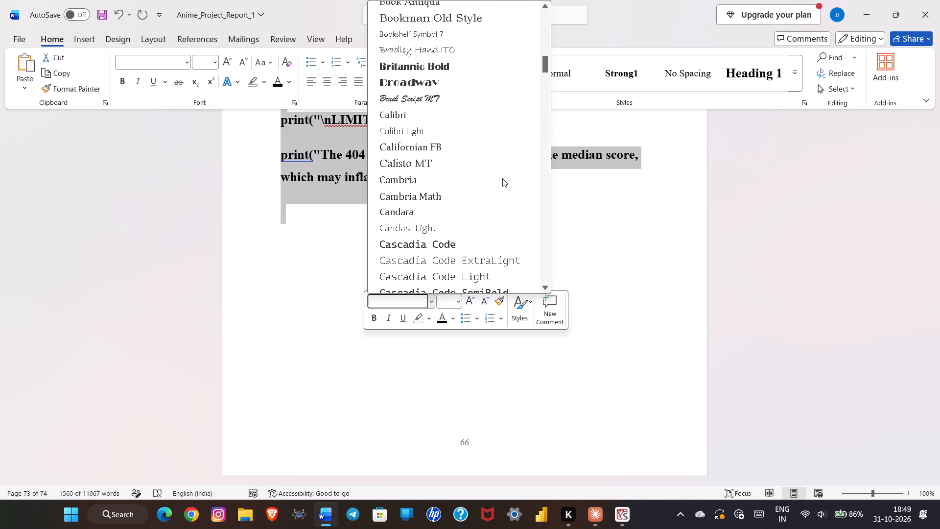
scroll(502, 178, "down", 3)
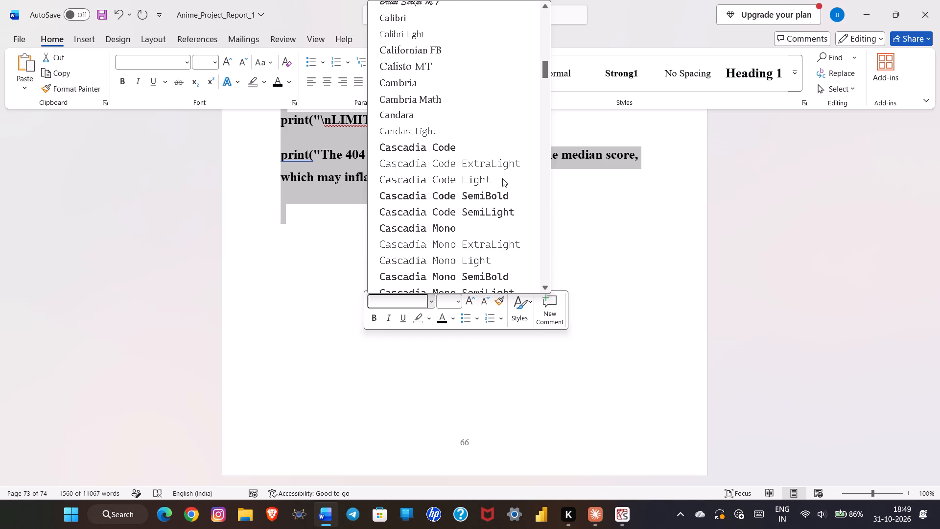
scroll(502, 178, "down", 2)
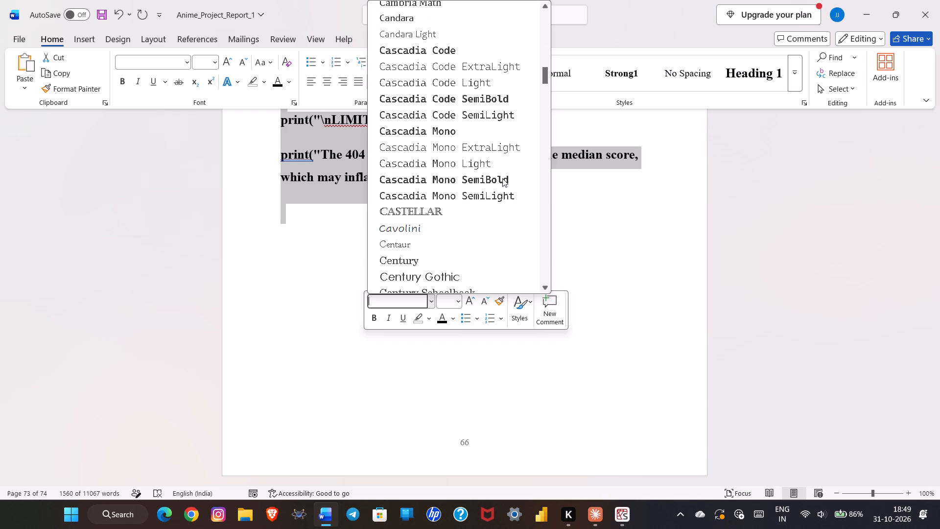
scroll(502, 178, "down", 2)
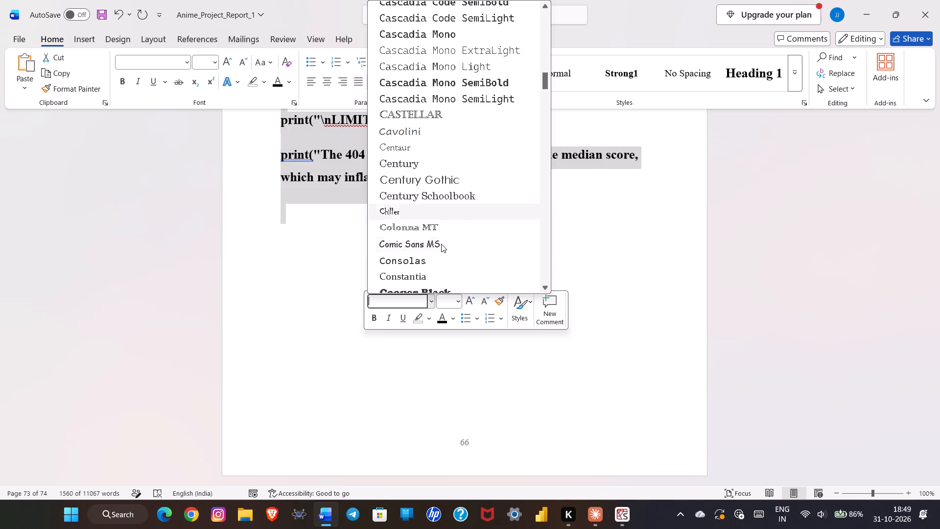
left_click(430, 258)
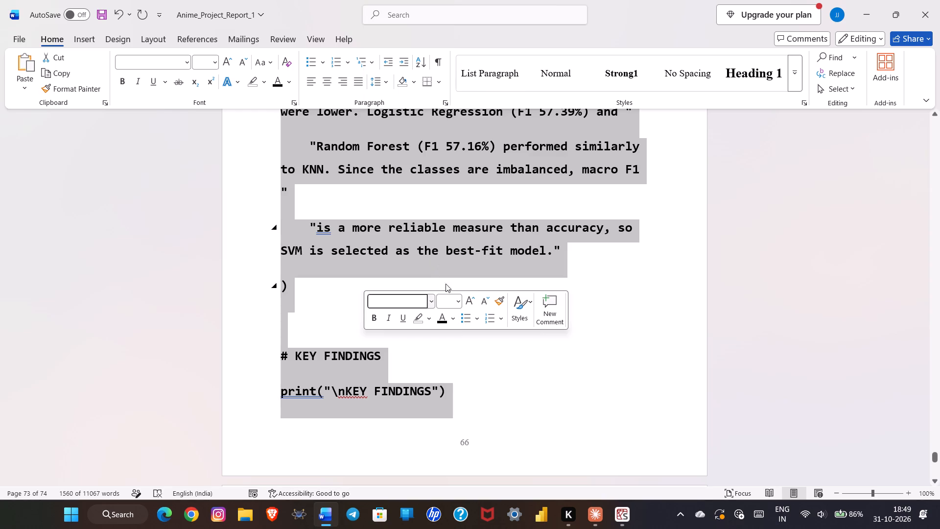
left_click(459, 303)
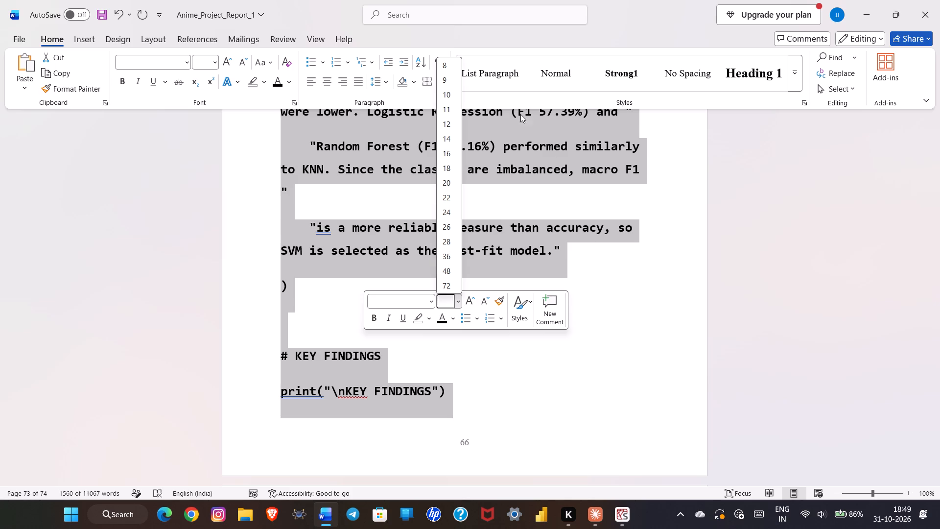
left_click(442, 76)
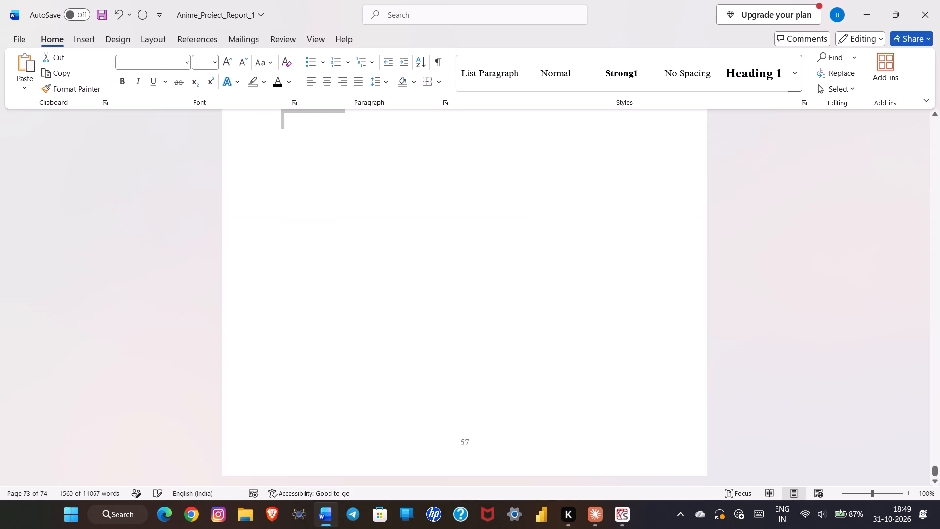
Remove the bold formatting from all the pasted appendix code.
scroll(409, 215, "up", 3)
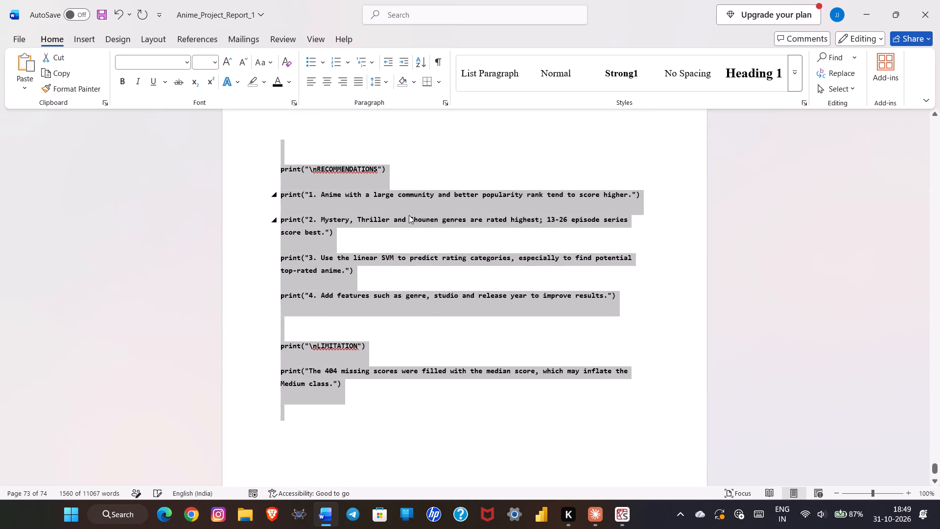
left_click(123, 78)
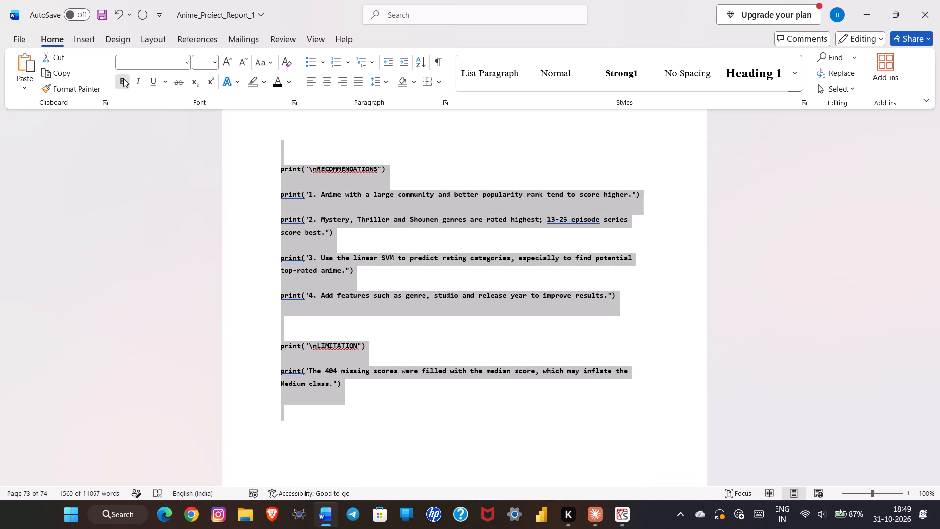
left_click(357, 235)
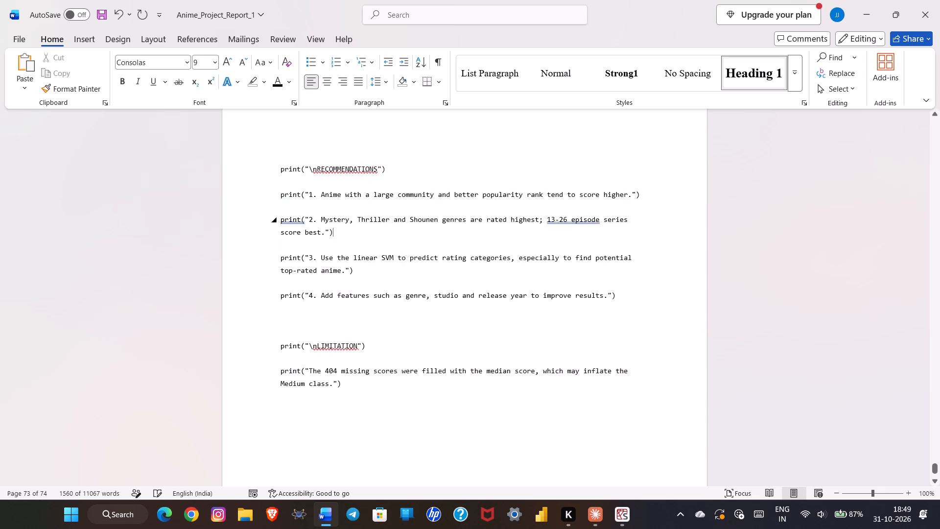
Delete the blank line above "# Import the required libraries" at the start of the appendix code and save the report.
scroll(357, 235, "up", 13)
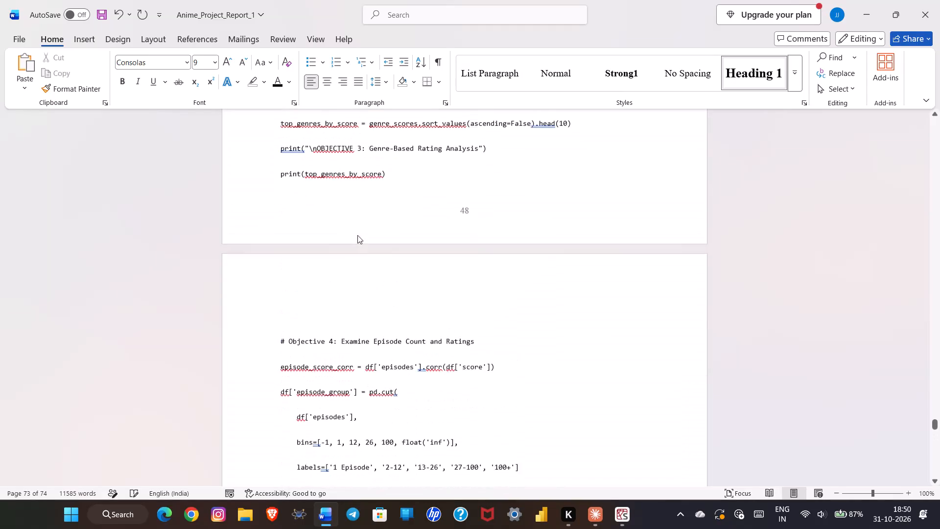
scroll(357, 235, "up", 15)
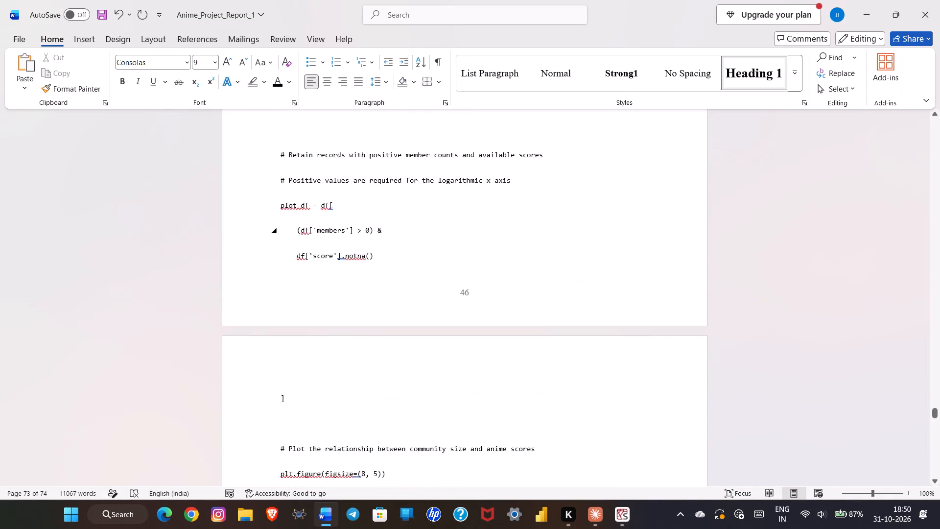
scroll(357, 235, "up", 15)
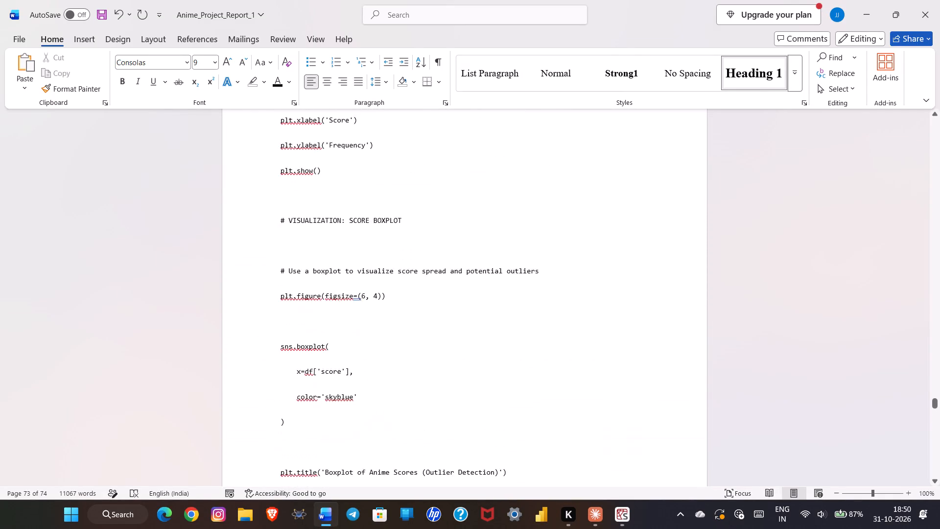
scroll(357, 235, "up", 9)
scroll(357, 235, "down", 1)
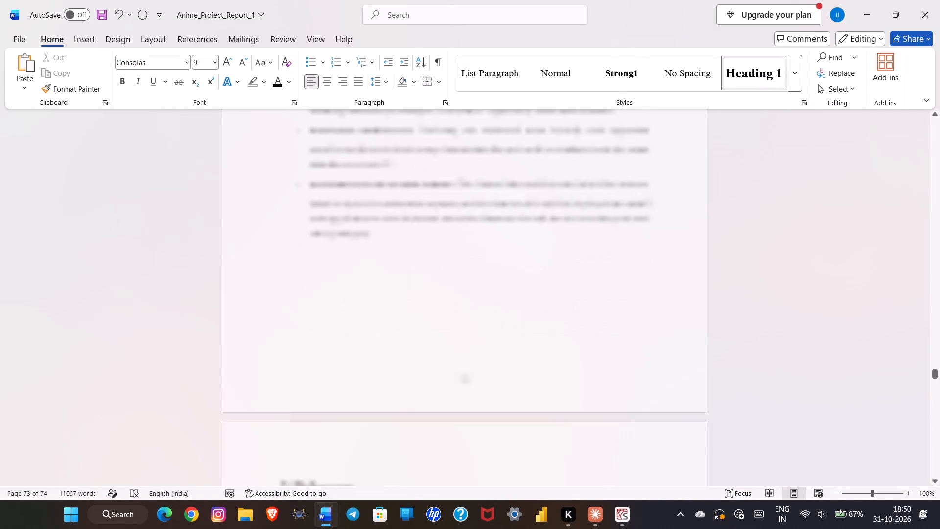
scroll(357, 235, "down", 2)
scroll(357, 235, "up", 3)
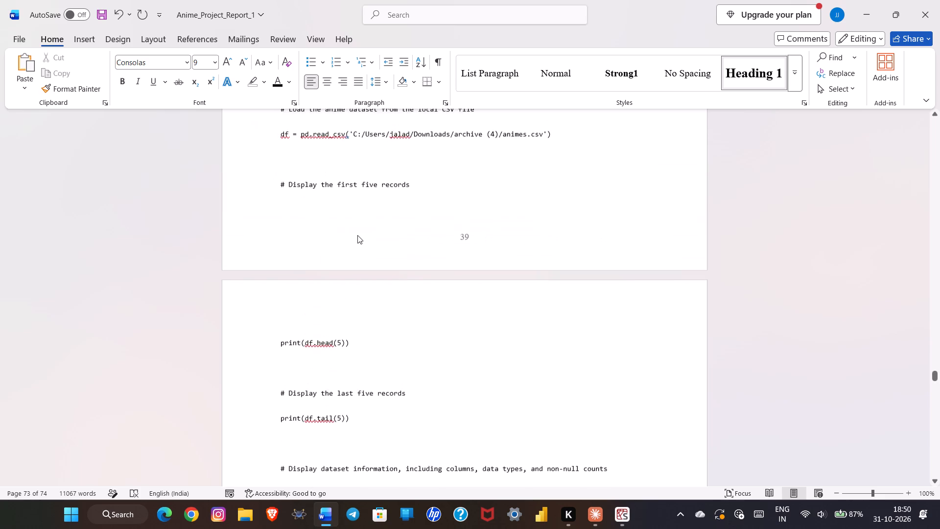
scroll(357, 235, "up", 5)
left_click(308, 264)
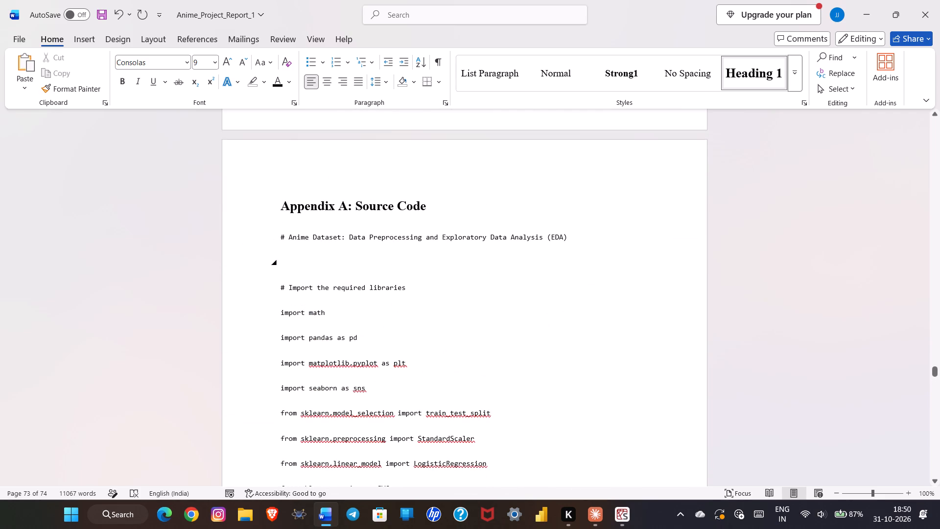
key("BackSpace")
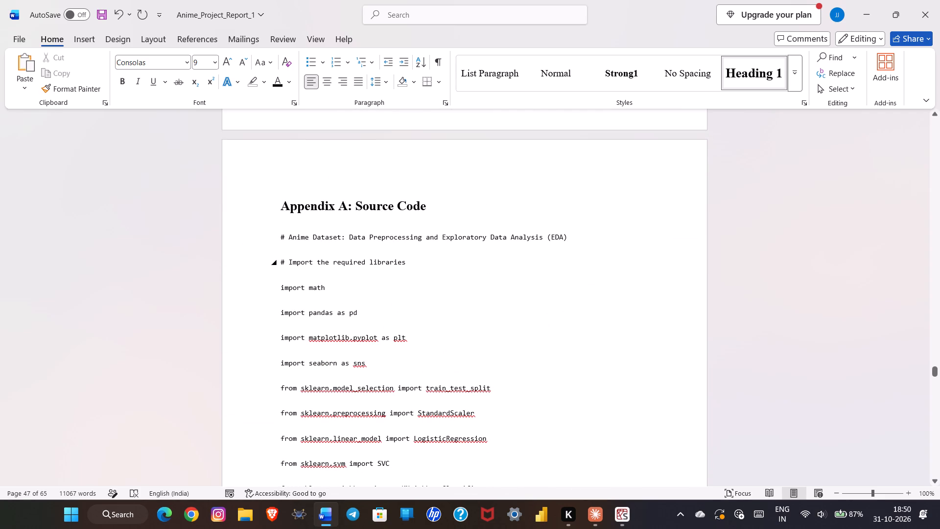
key("ctrl+s")
key("alt+Tab")
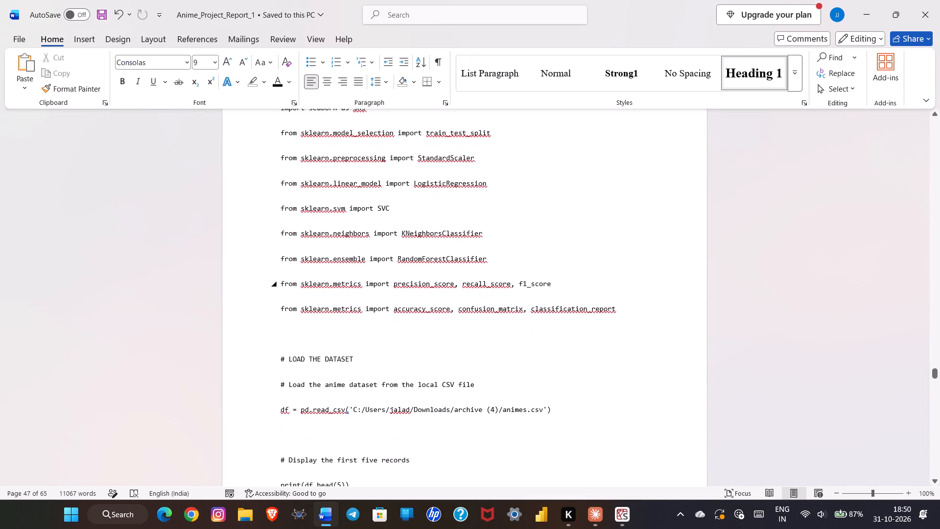
scroll(471, 276, "down", 1)
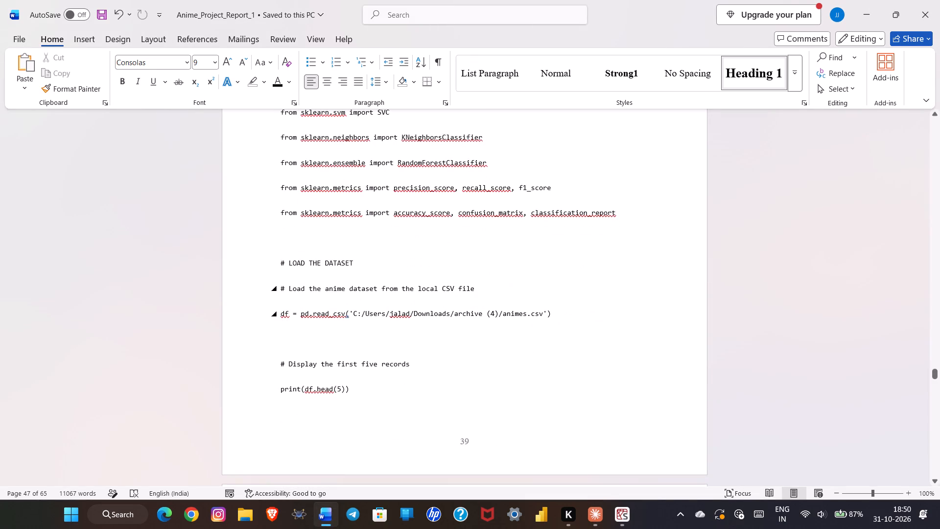
left_click(503, 314)
key("BackSpace")
key("BackSpace")
key("BackSpace")
key("BackSpace")
key("BackSpace")
key("BackSpace")
key("BackSpace")
key("BackSpace")
key("BackSpace")
key("BackSpace")
key("BackSpace")
key("BackSpace")
key("BackSpace")
key("BackSpace")
key("BackSpace")
key("BackSpace")
key("BackSpace")
key("BackSpace")
key("BackSpace")
key("BackSpace")
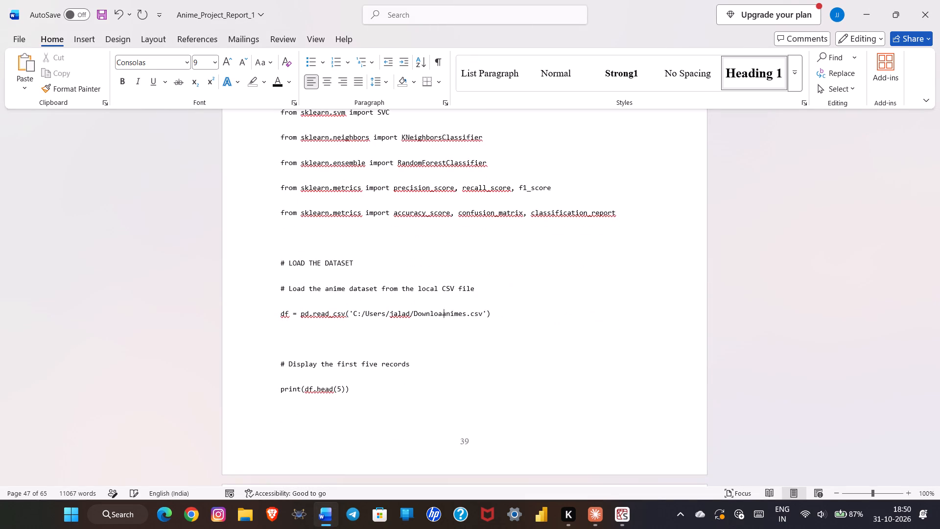
key("BackSpace")
key("BackSpace")
key("BackSpace")
key("BackSpace")
key("BackSpace")
key("BackSpace")
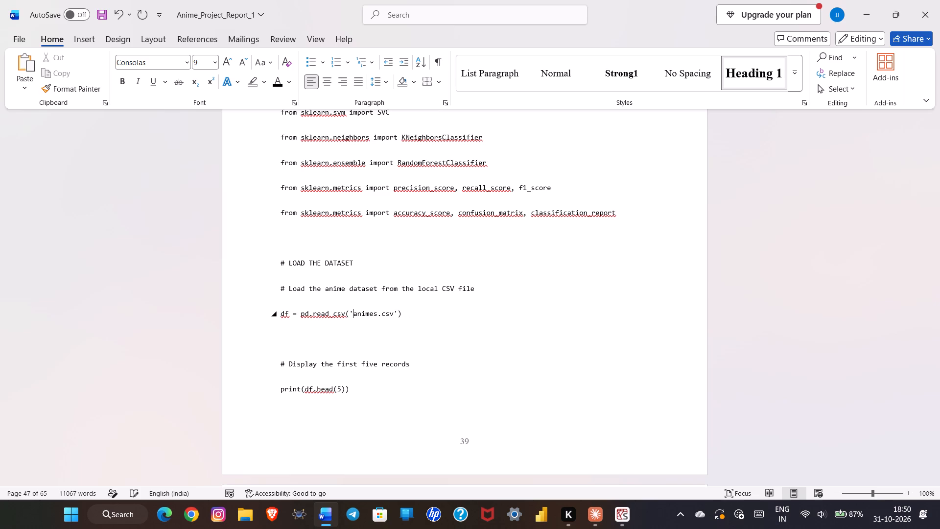
key("ctrl+s")
Apply the List Paragraph style to all the code below the "Appendix A: Source Code" heading.
scroll(503, 314, "up", 3)
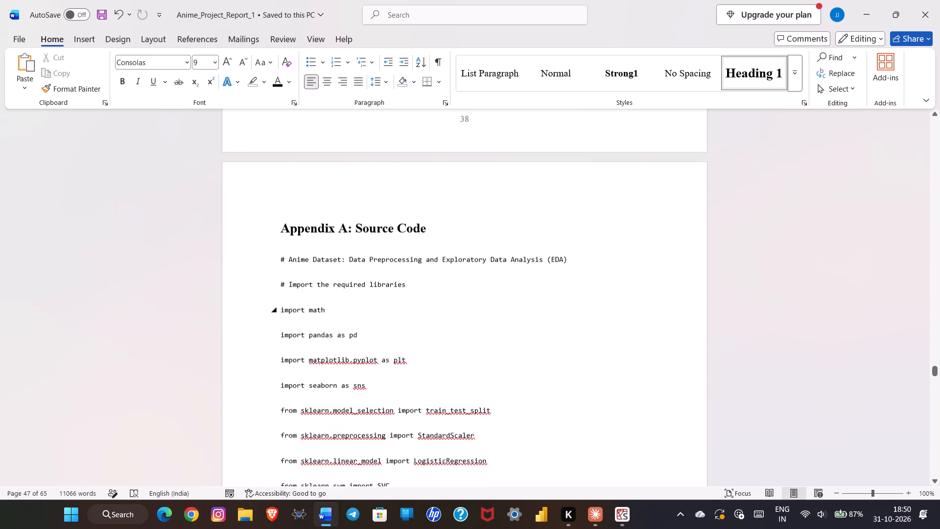
left_click_drag(281, 258, 374, 371)
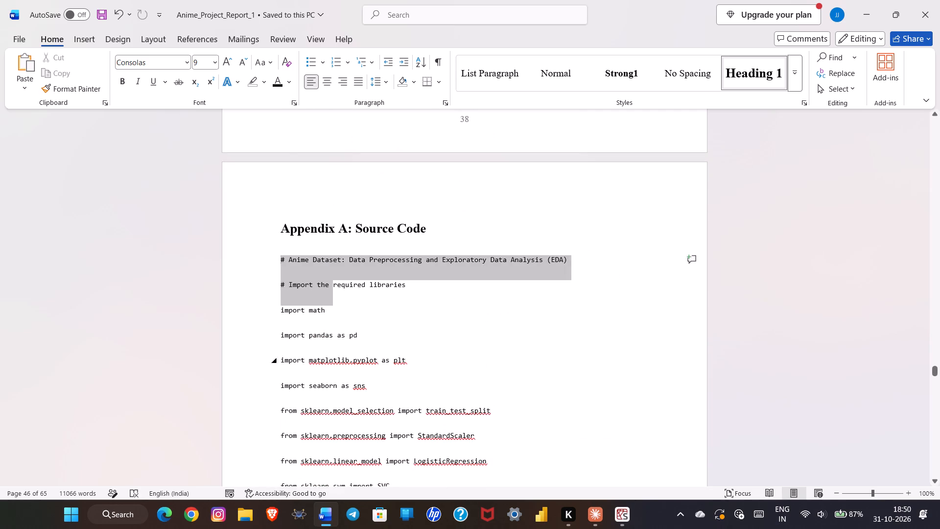
left_click_drag(374, 371, 447, 528)
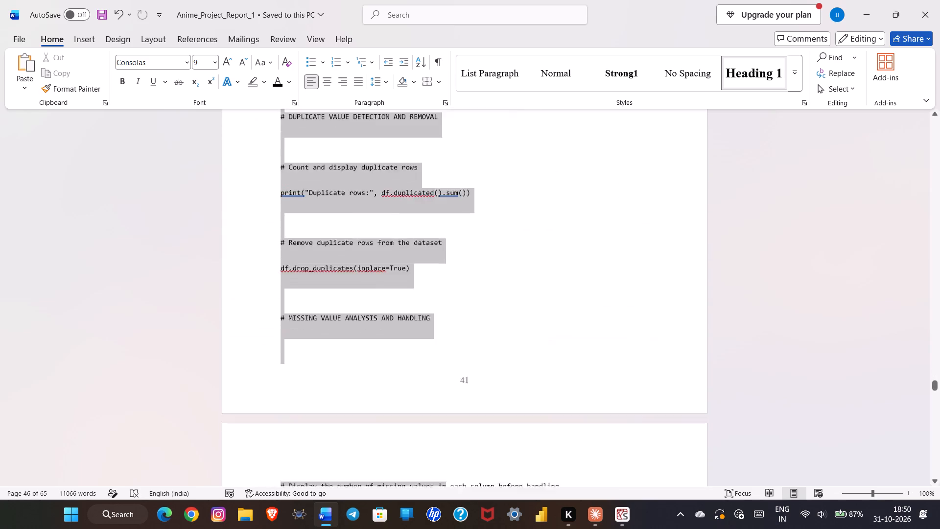
left_click_drag(447, 528, 445, 528)
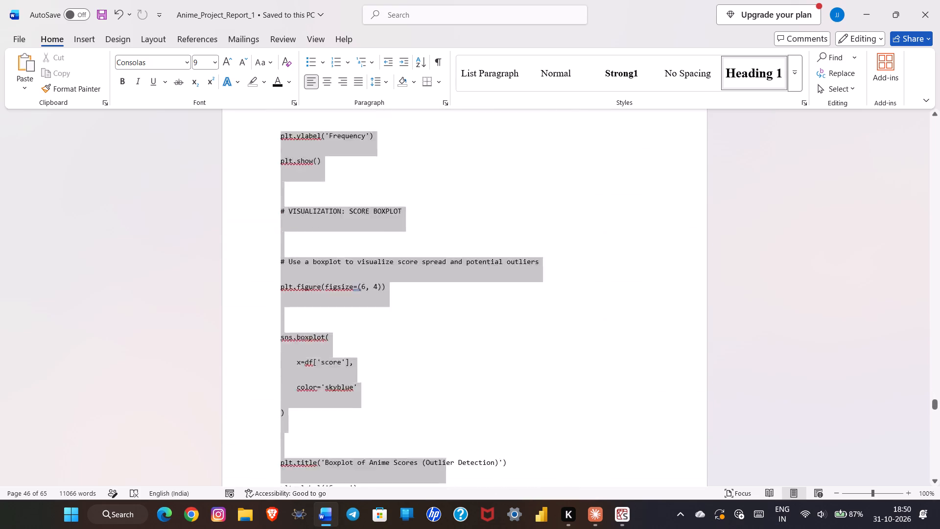
left_click_drag(445, 528, 444, 528)
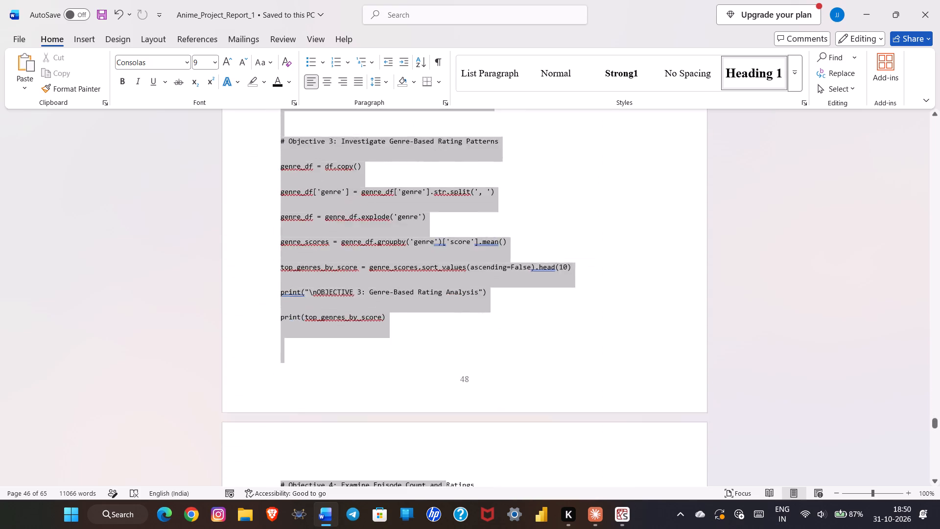
left_click_drag(444, 528, 443, 528)
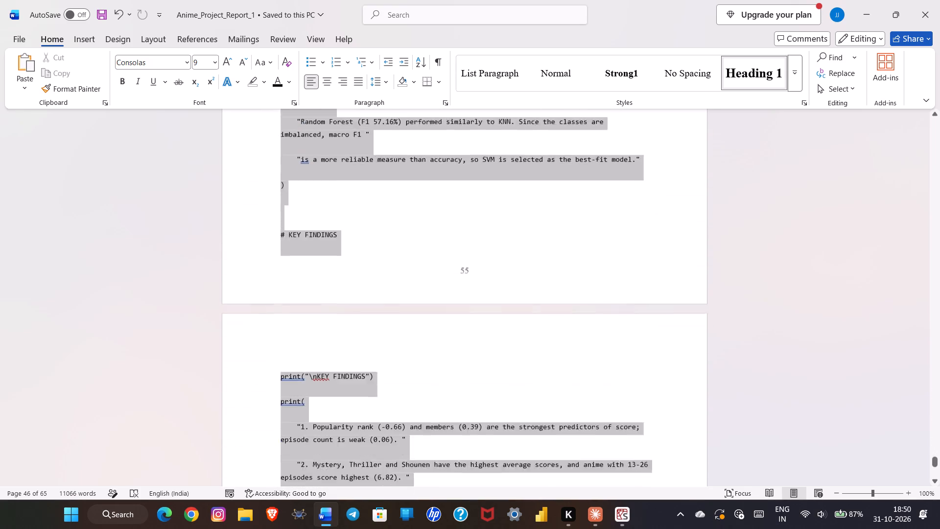
left_click_drag(443, 528, 440, 528)
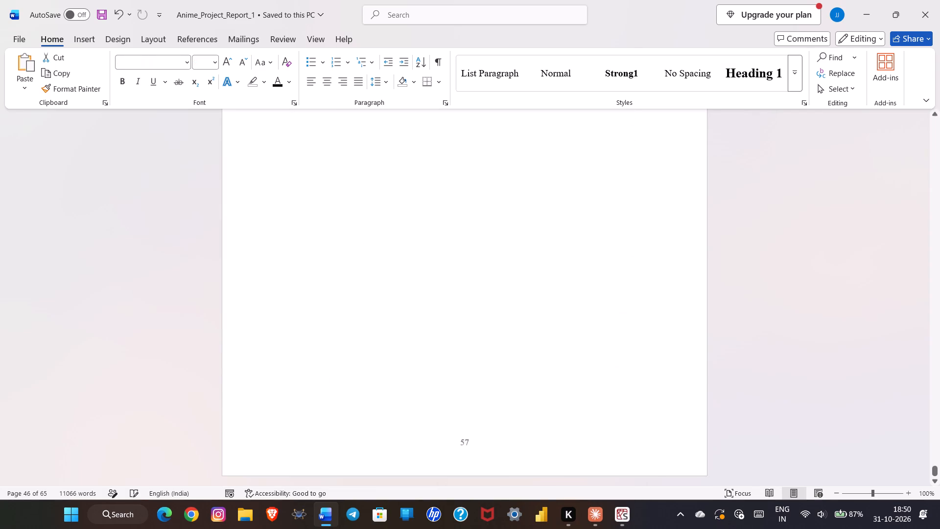
scroll(457, 239, "up", 2)
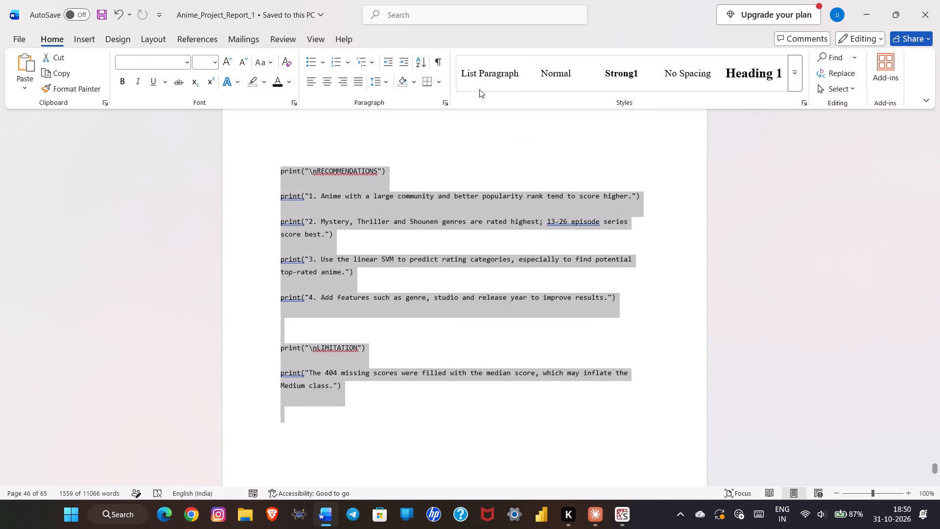
left_click(481, 82)
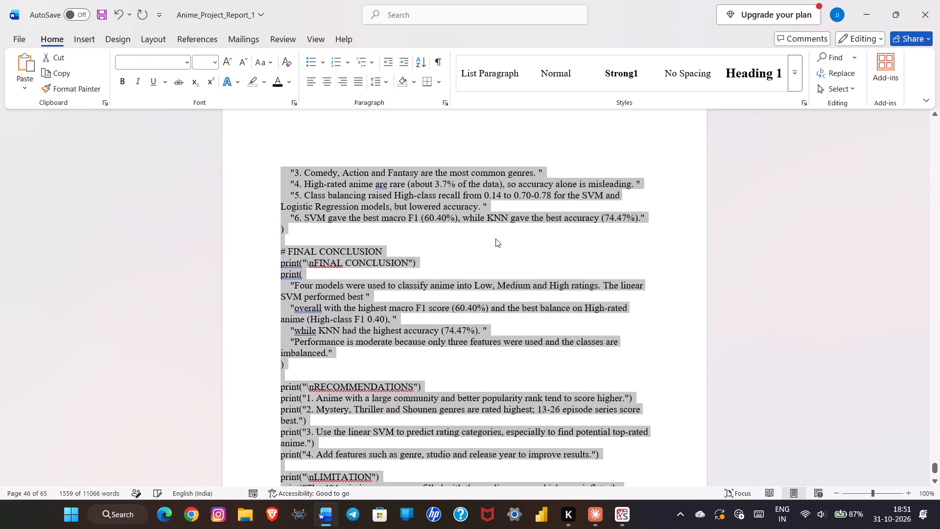
Change the font of all the code below the "Appendix A: Source Code" heading to Consolas.
left_click(432, 242)
scroll(432, 242, "up", 1)
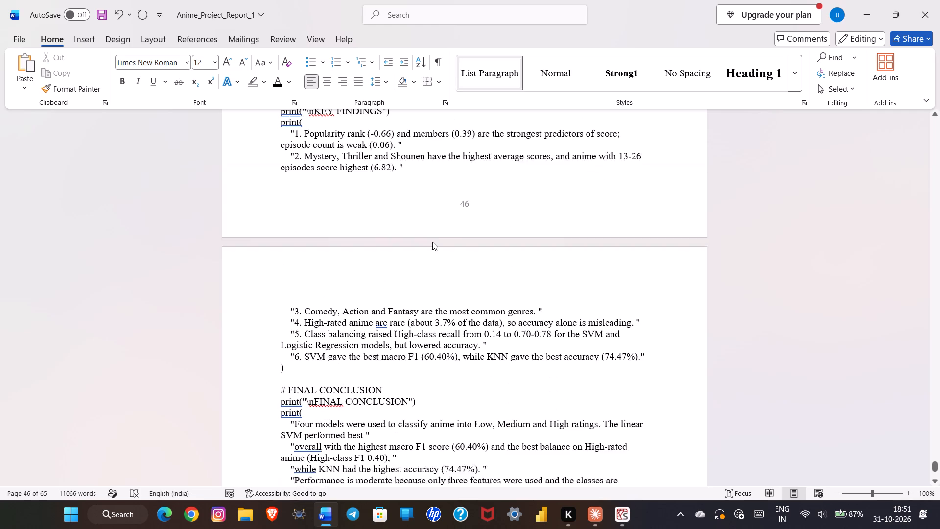
scroll(432, 242, "up", 6)
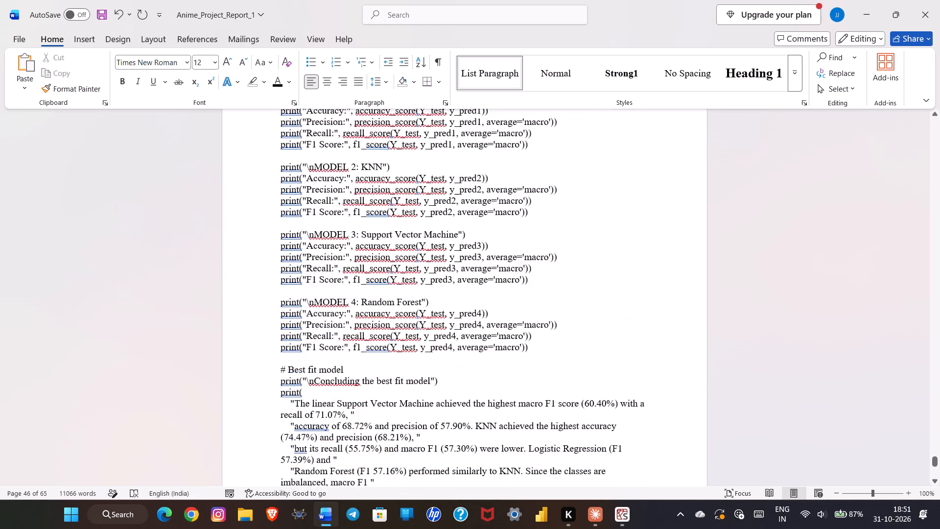
scroll(432, 242, "up", 7)
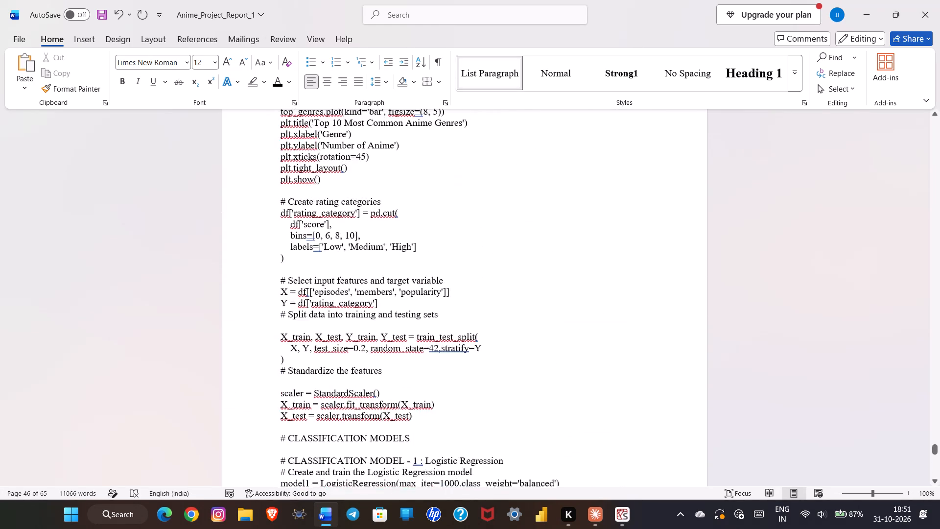
scroll(432, 242, "up", 6)
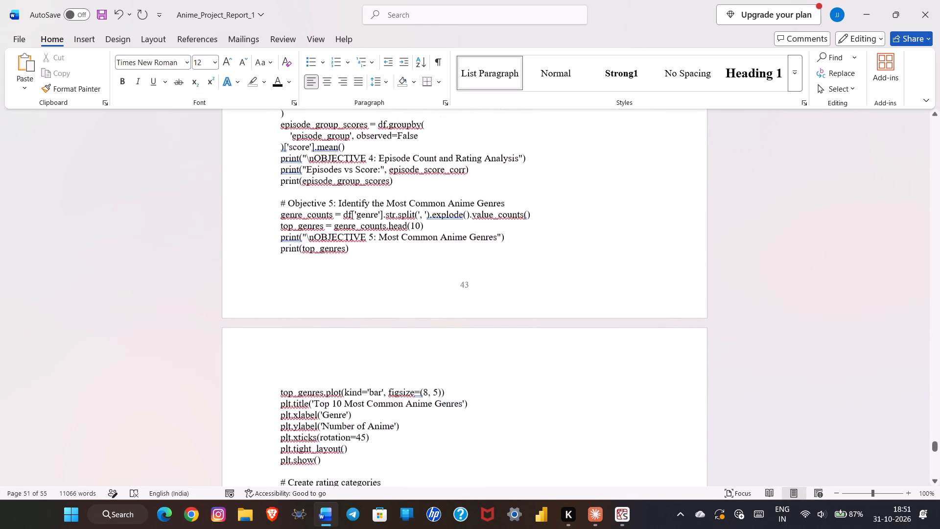
scroll(432, 242, "up", 6)
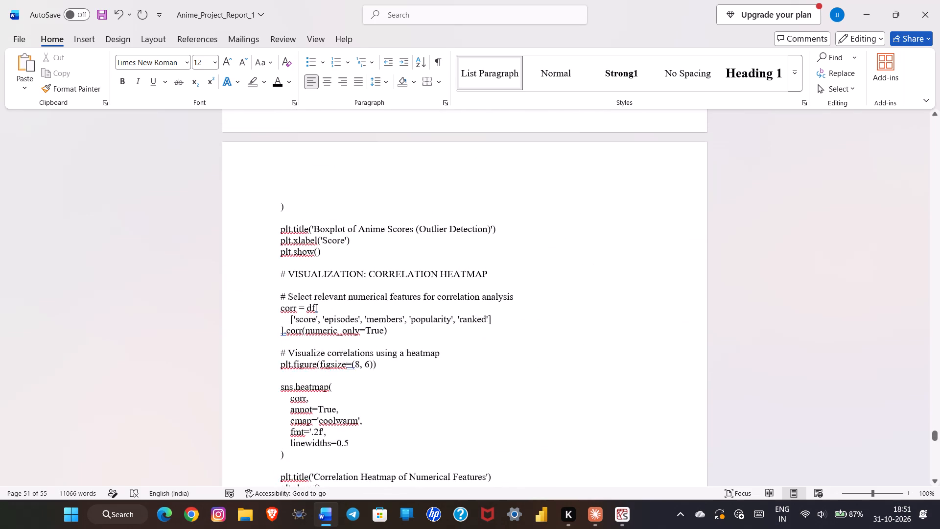
scroll(432, 242, "up", 4)
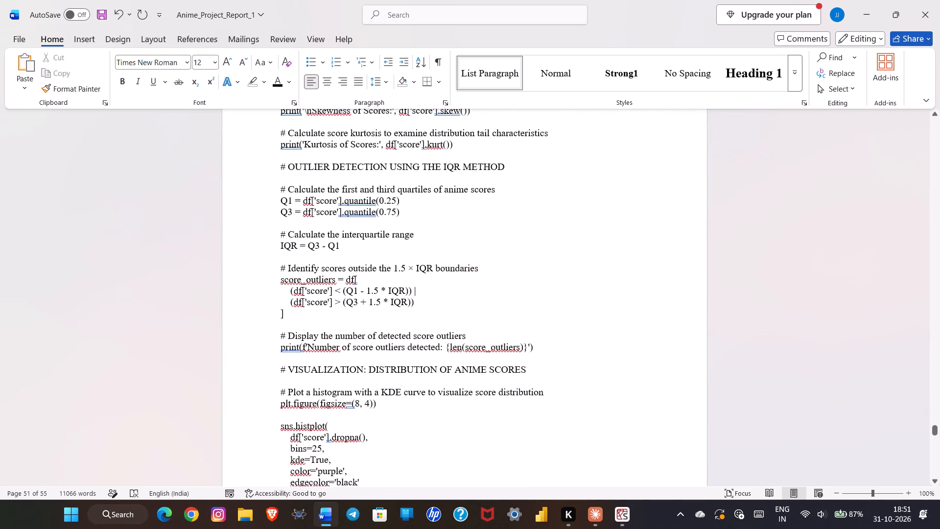
scroll(432, 242, "up", 5)
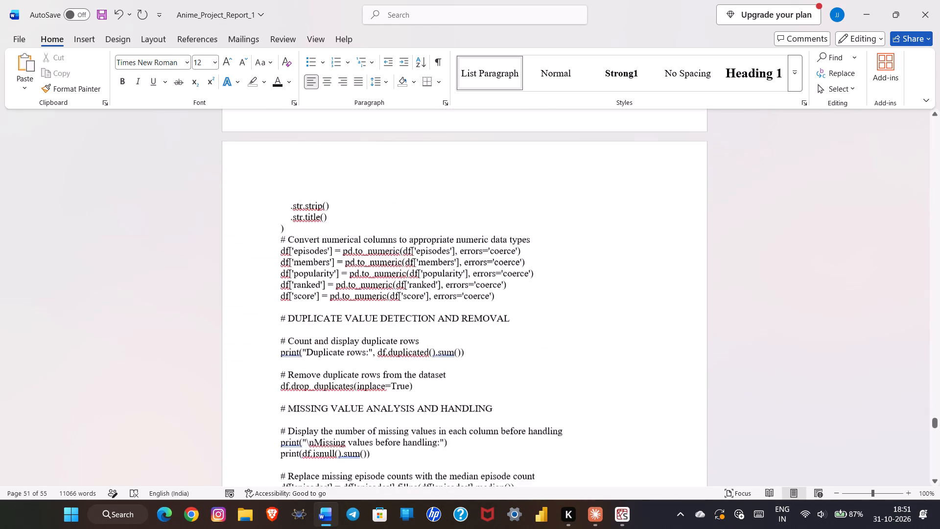
scroll(432, 242, "up", 1)
scroll(432, 242, "down", 1)
scroll(432, 242, "up", 1)
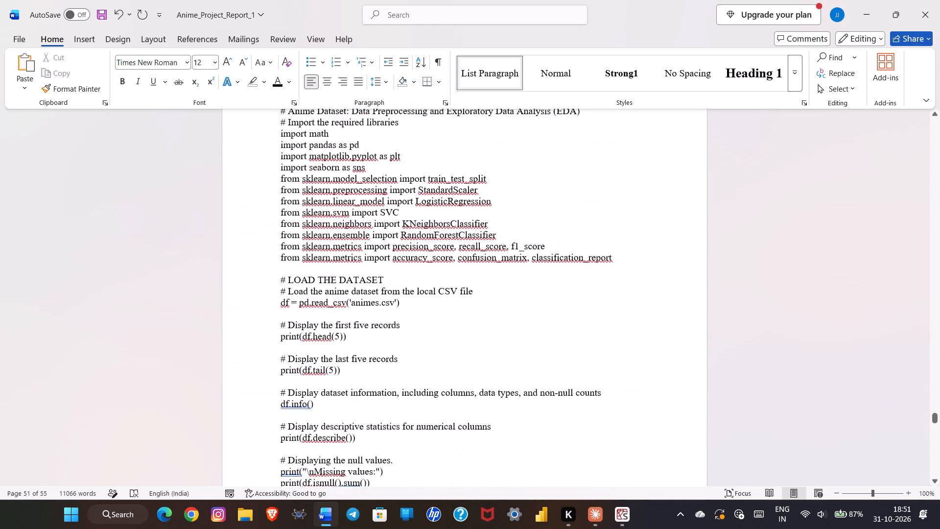
scroll(432, 242, "up", 1)
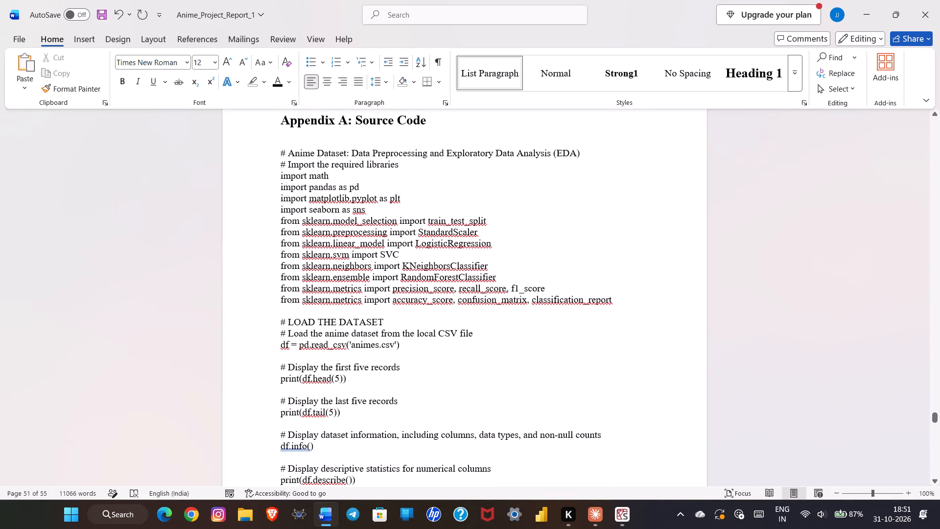
left_click_drag(278, 152, 378, 434)
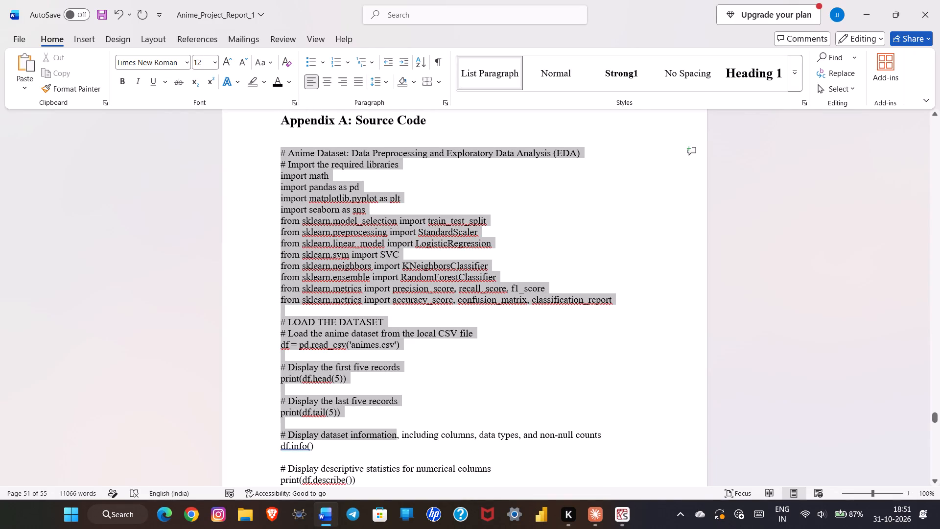
left_click_drag(378, 434, 400, 528)
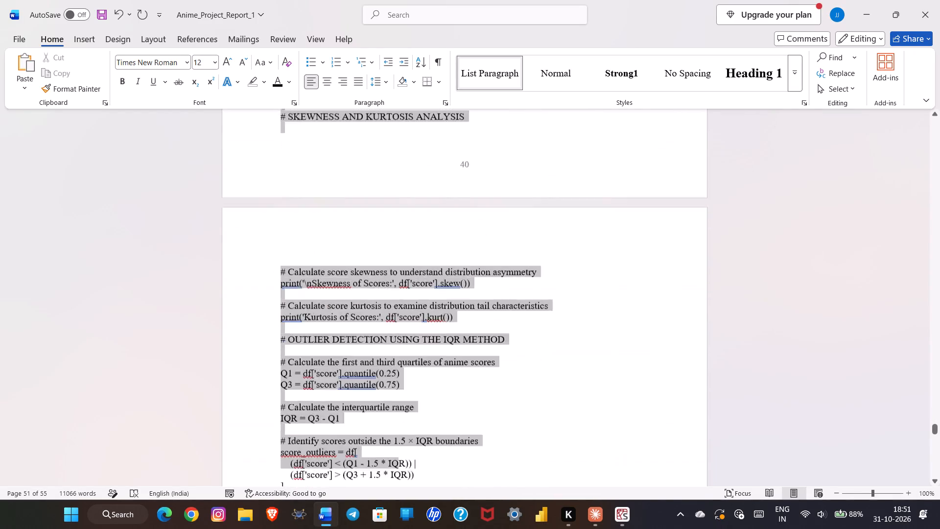
left_click_drag(400, 528, 395, 528)
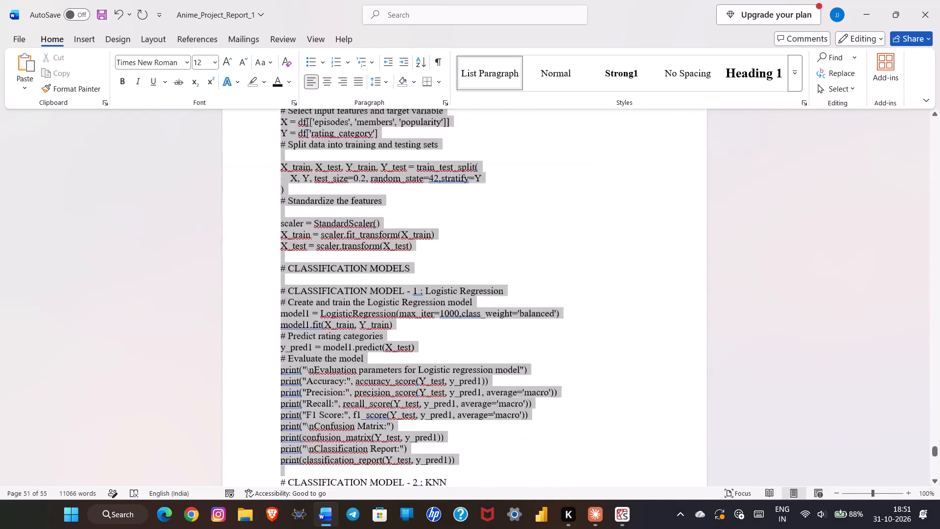
left_click_drag(395, 528, 394, 528)
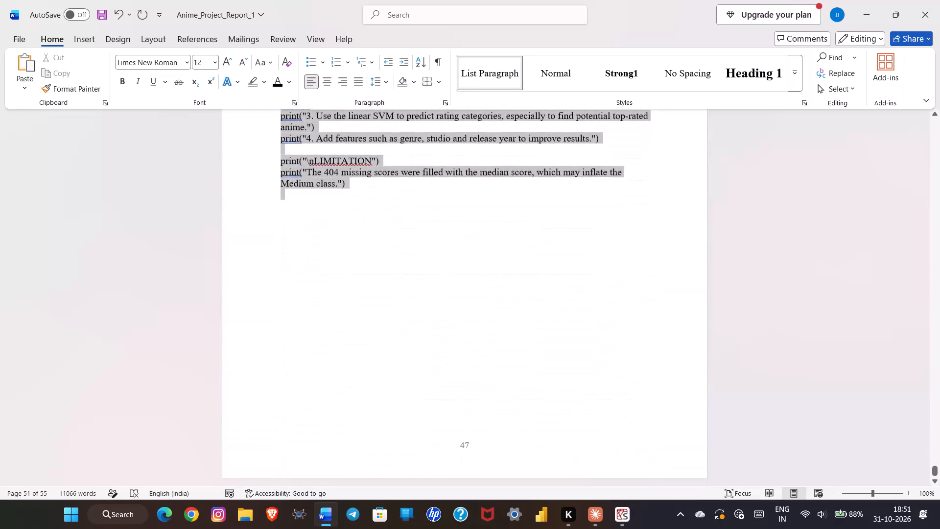
left_click_drag(394, 528, 349, 323)
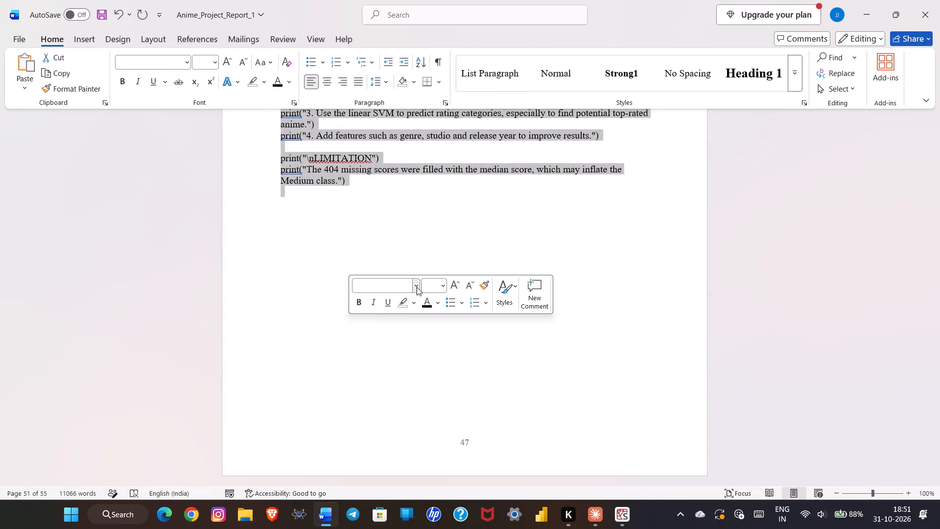
left_click(417, 287)
scroll(472, 183, "down", 6)
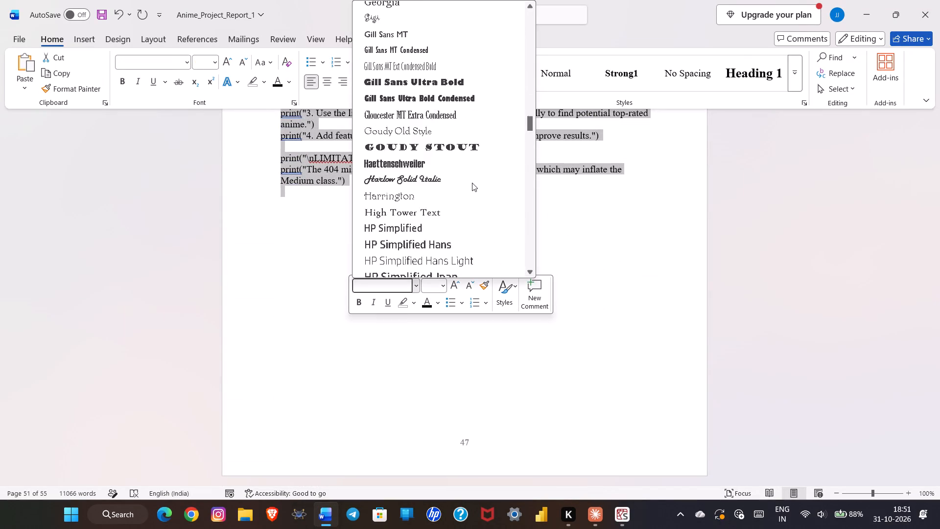
scroll(472, 183, "up", 2)
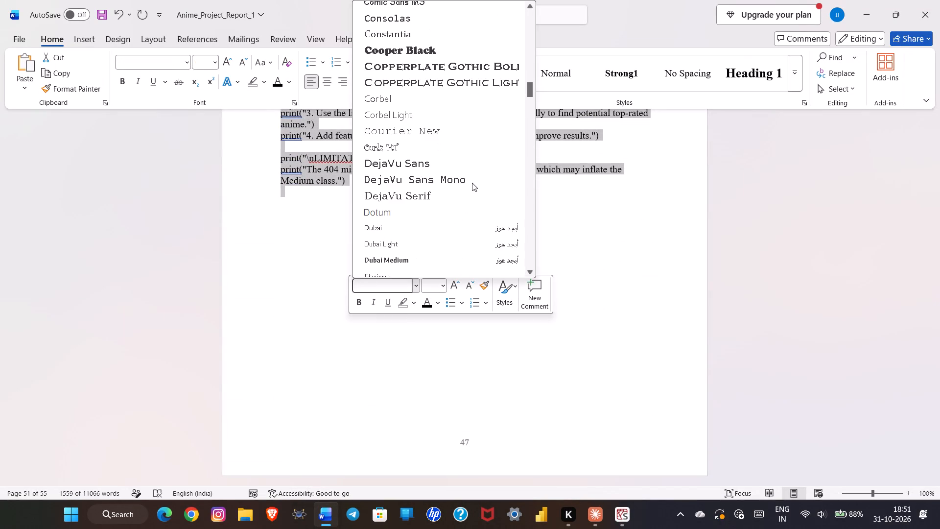
scroll(472, 183, "up", 1)
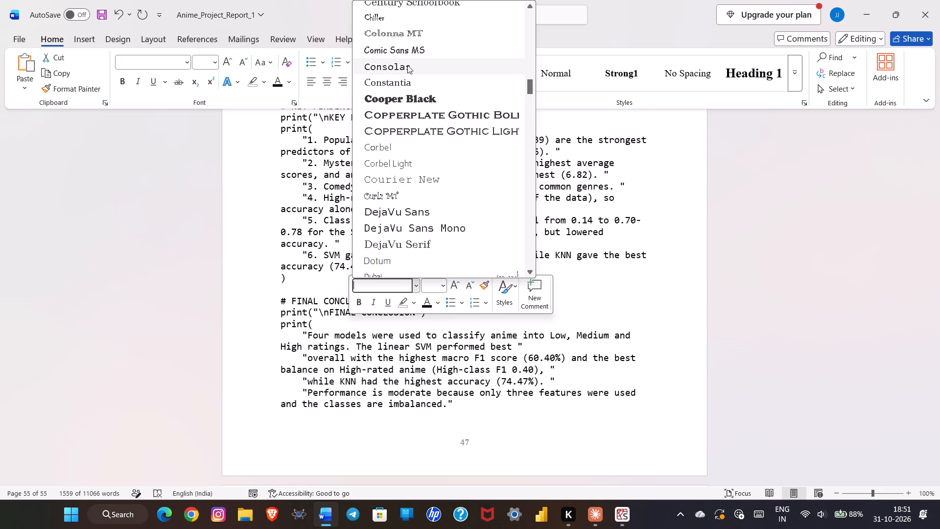
left_click(407, 65)
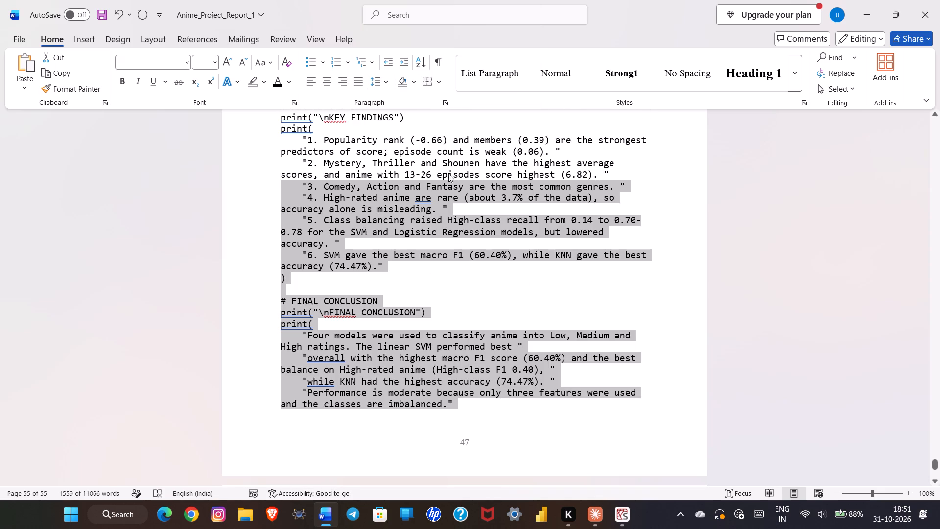
Set the font size of all the appendix code to 9.
scroll(448, 174, "up", 9)
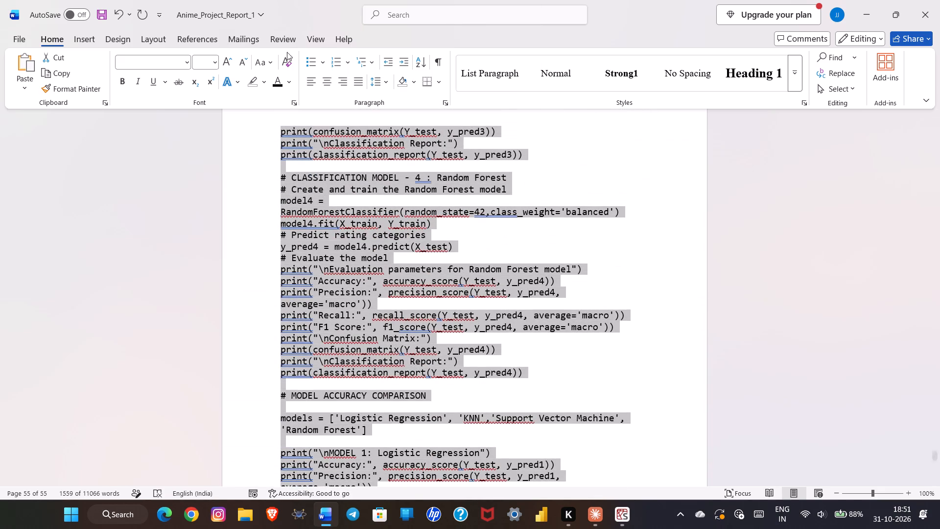
left_click(213, 61)
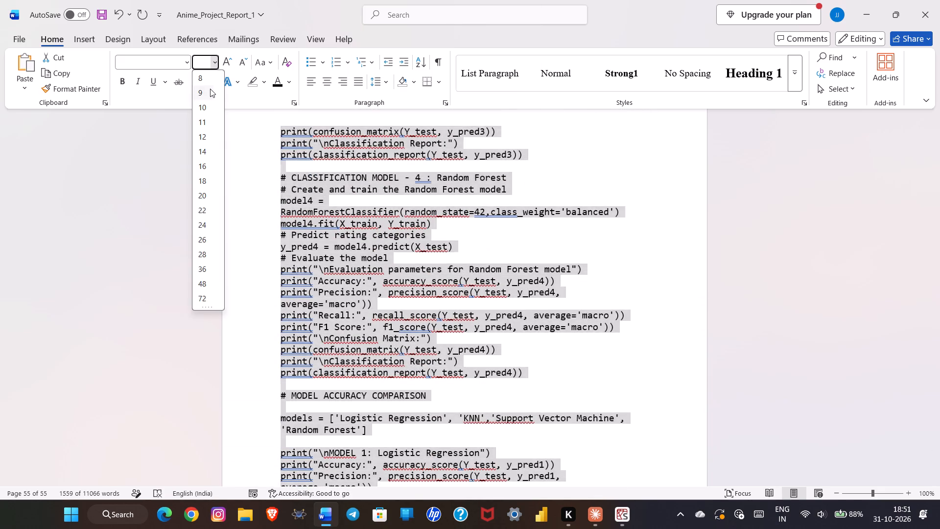
left_click(206, 90)
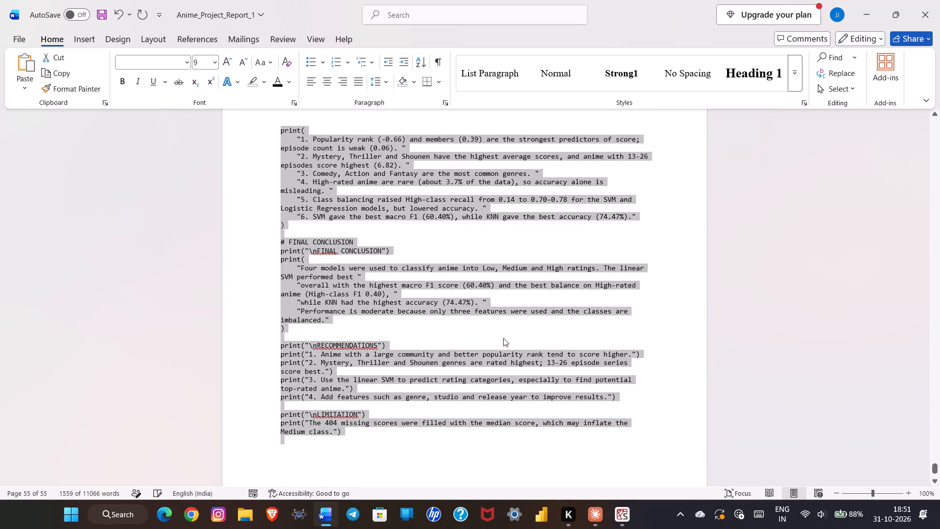
left_click(476, 324)
scroll(476, 324, "up", 7)
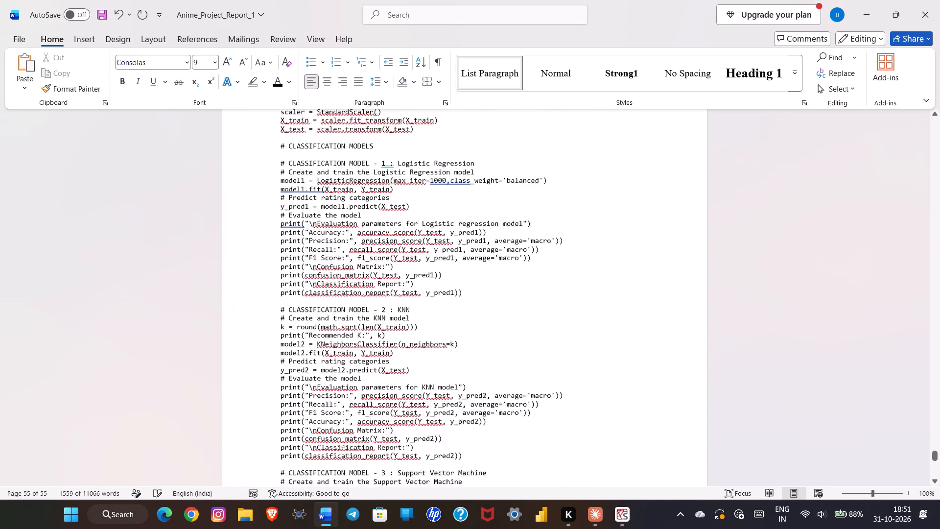
scroll(476, 324, "up", 8)
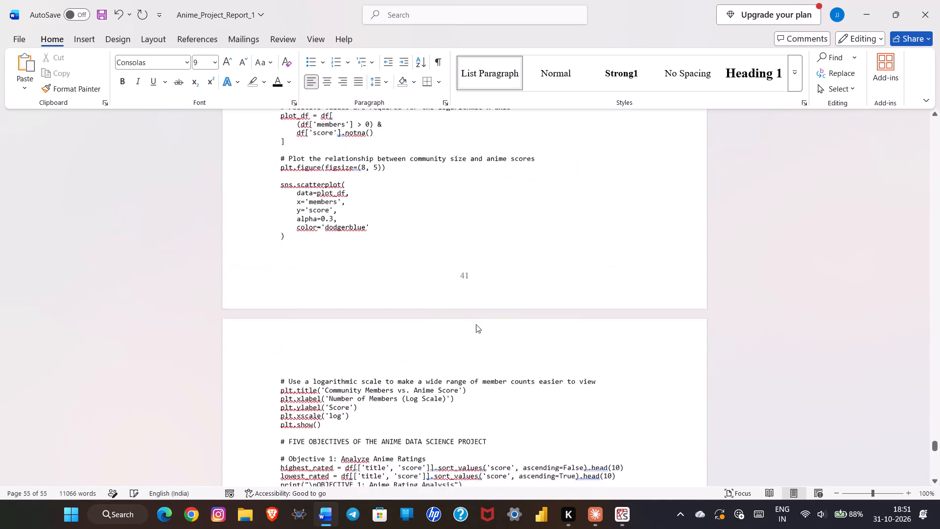
scroll(476, 324, "up", 8)
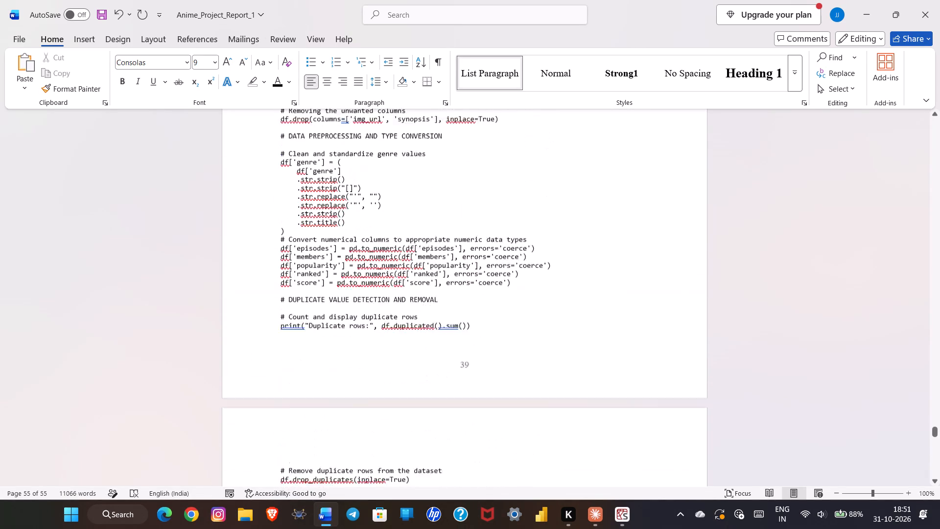
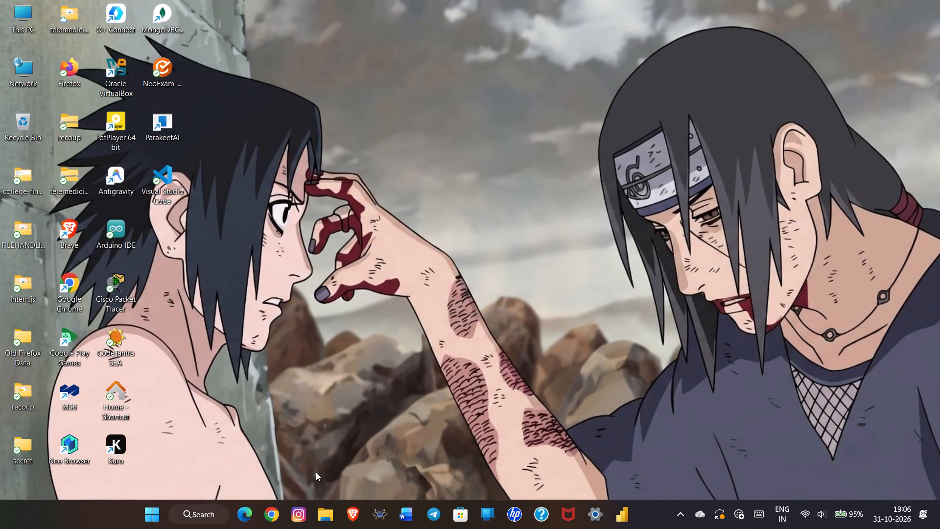
Open Chrome with the first profile, search for "word to pdf" and go to iLovePDF's Word to PDF converter.
left_click(268, 508)
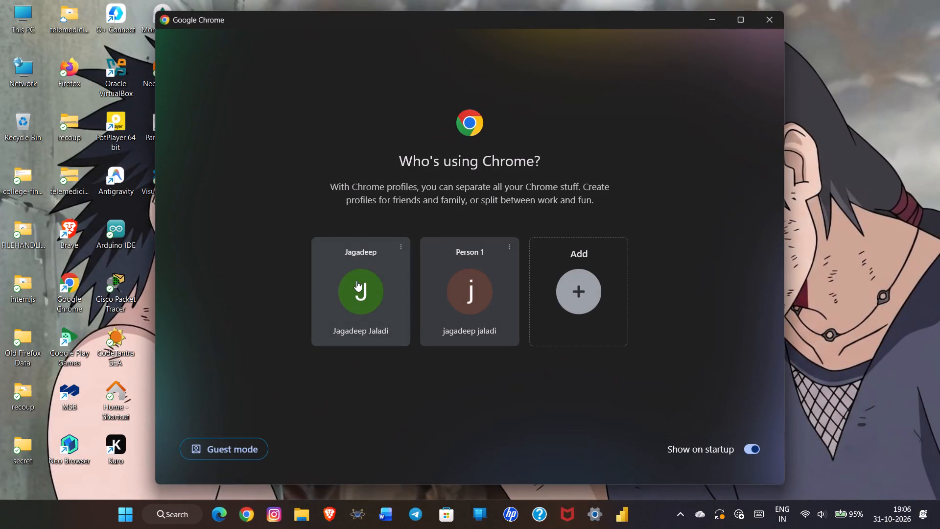
left_click(357, 280)
type("wod")
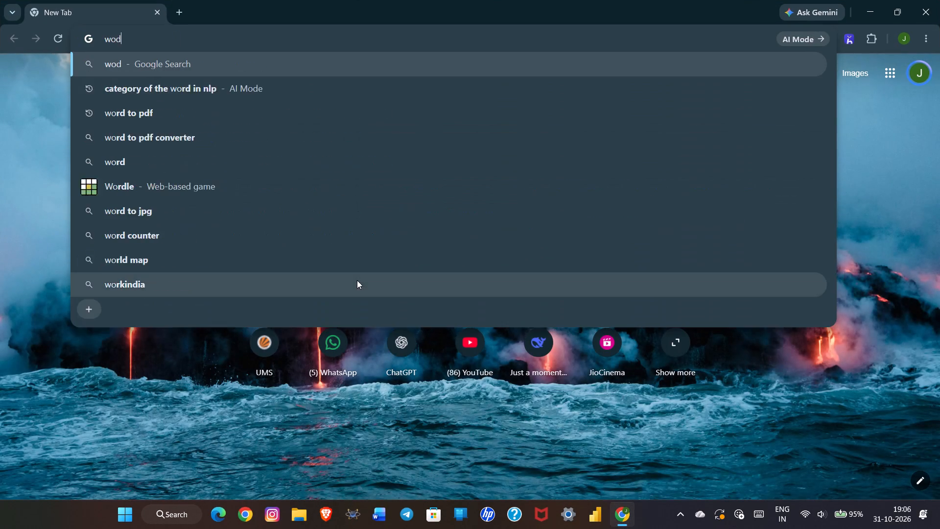
key("BackSpace")
type("rd to pdf")
key("Return")
left_click(263, 200)
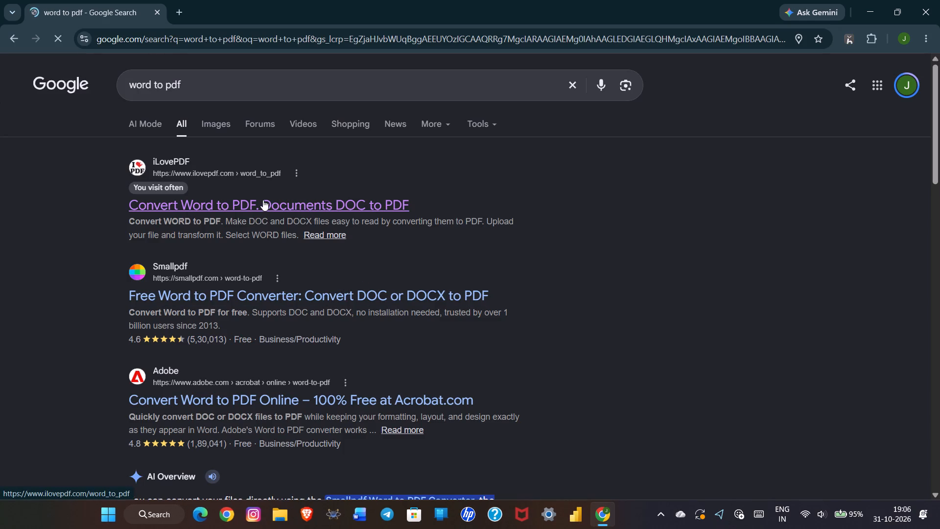
Load the Word document Anime_Project_Report_1 from the Downloads folder into the converter.
left_click(460, 190)
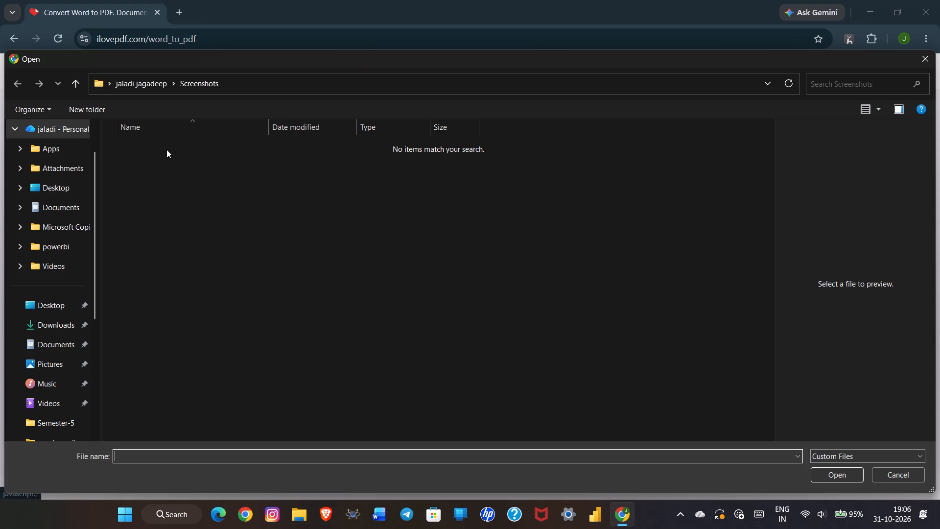
scroll(143, 261, "down", 4)
scroll(143, 261, "up", 3)
left_click(43, 130)
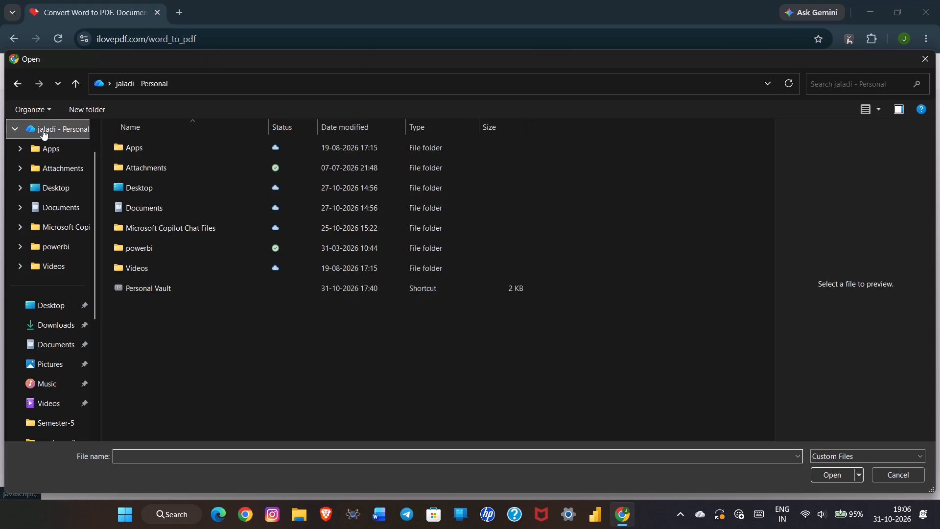
left_click(55, 319)
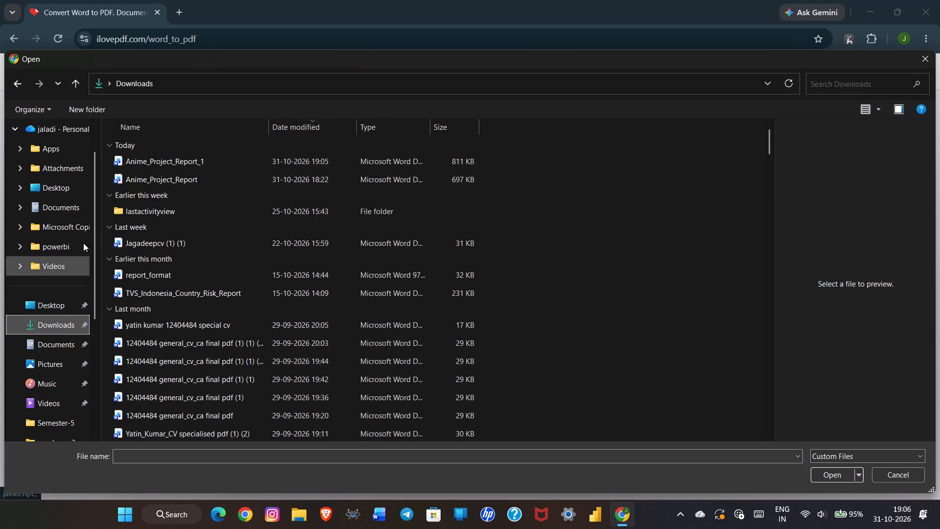
left_click(128, 165)
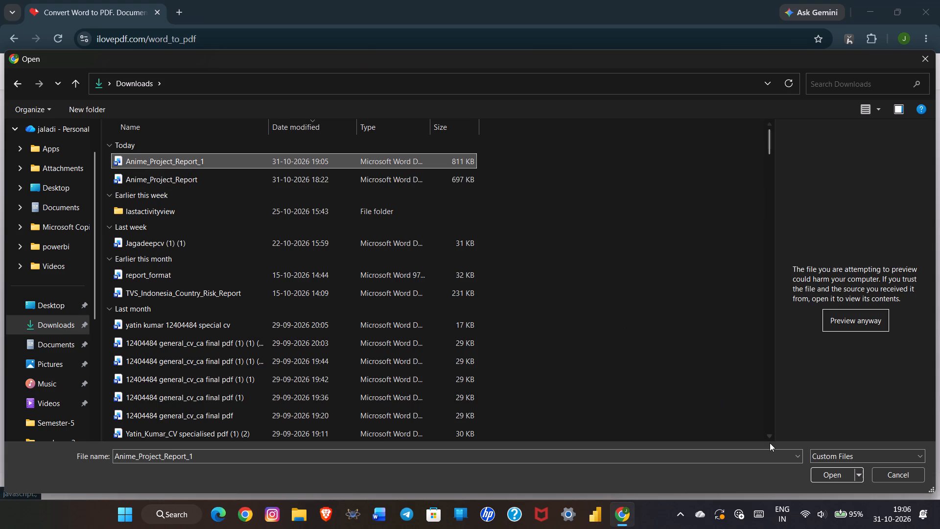
left_click(831, 477)
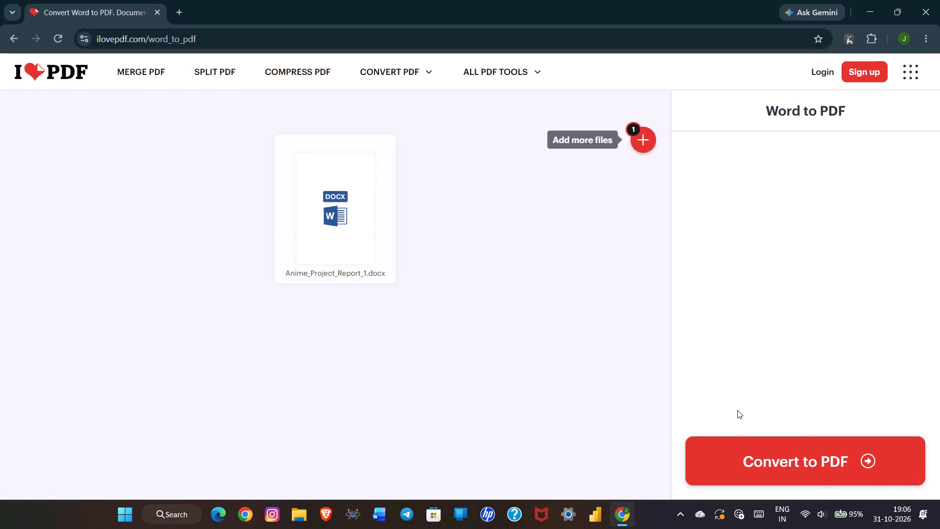
left_click(737, 445)
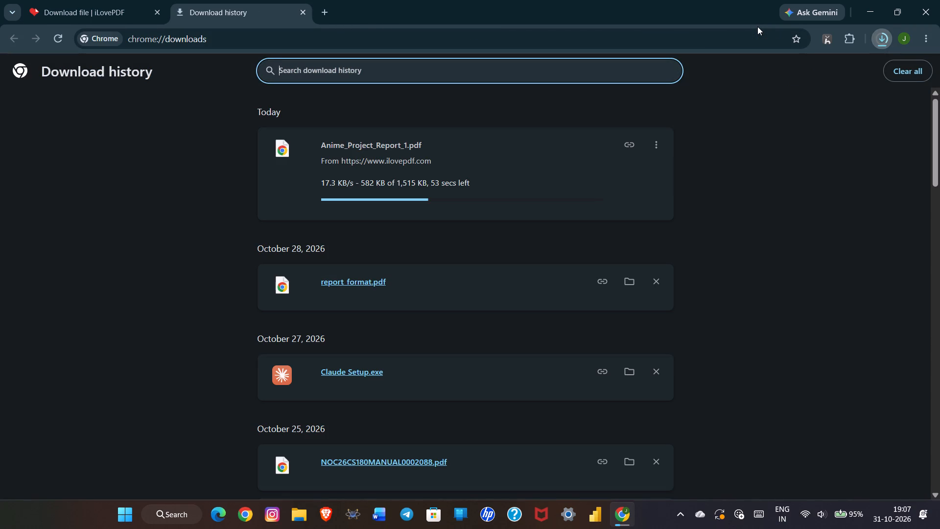
key("e")
key("BackSpace")
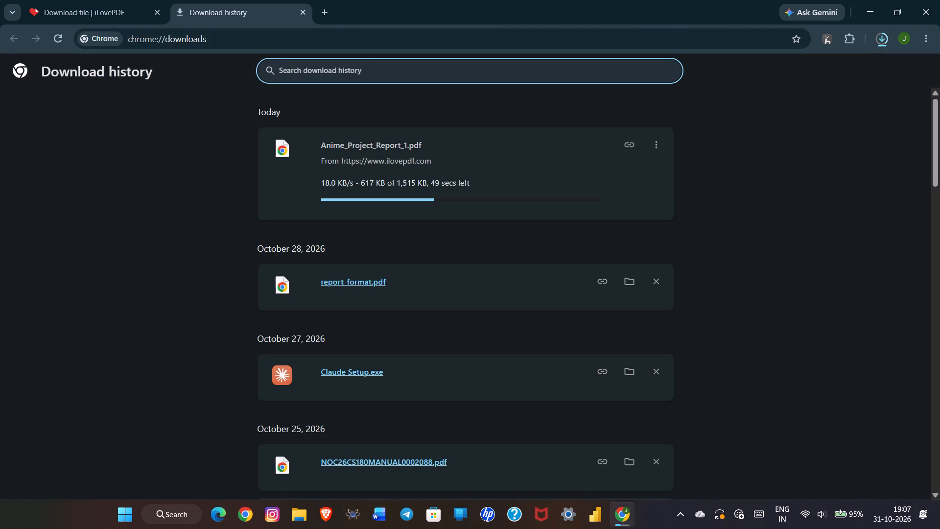
type("re[")
key("BackSpace")
type("pr")
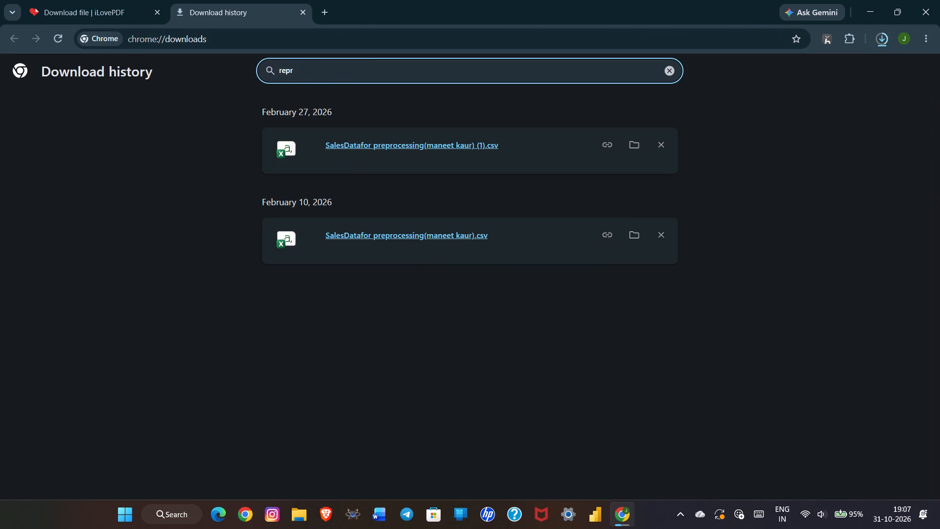
key("BackSpace")
type("ort")
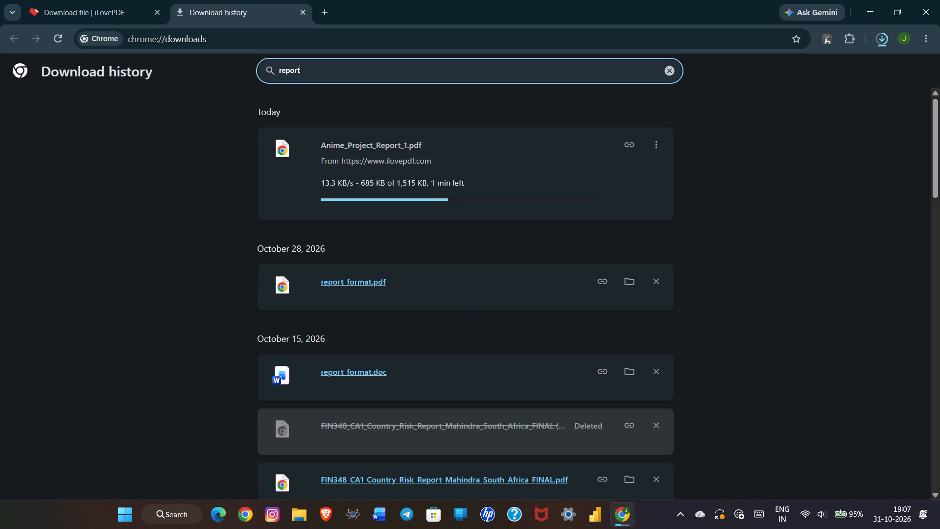
left_click(378, 284)
left_click(254, 0)
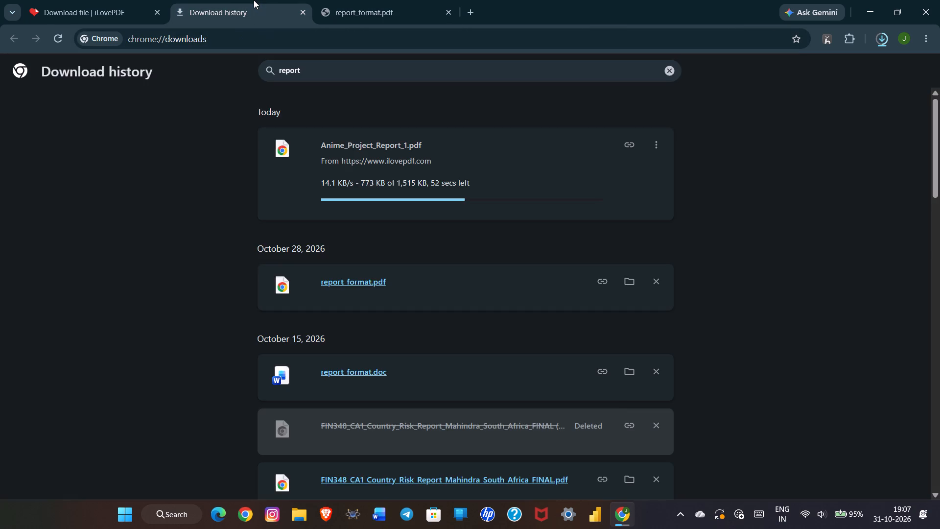
key("ctrl+w")
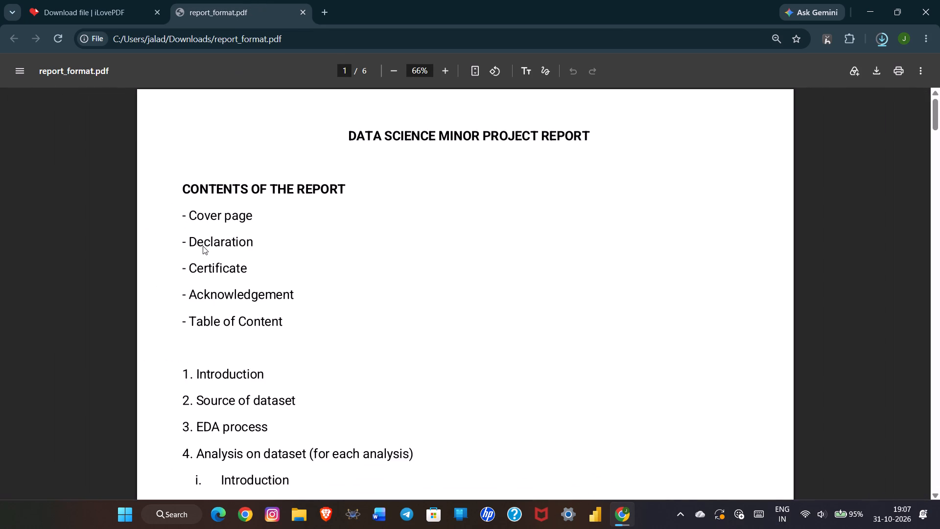
Read the required report contents and the Other Conventions section in report_format.pdf.
scroll(203, 246, "down", 6)
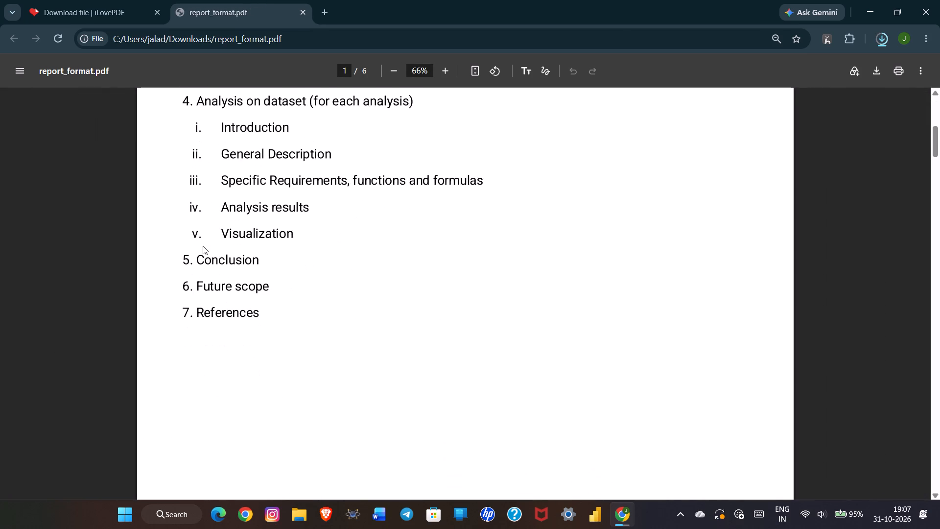
scroll(203, 246, "down", 6)
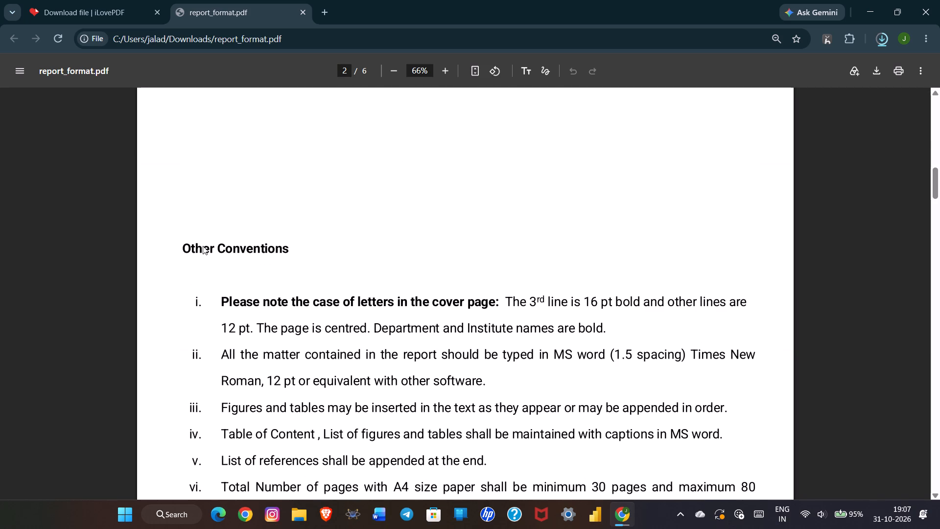
scroll(203, 246, "down", 1)
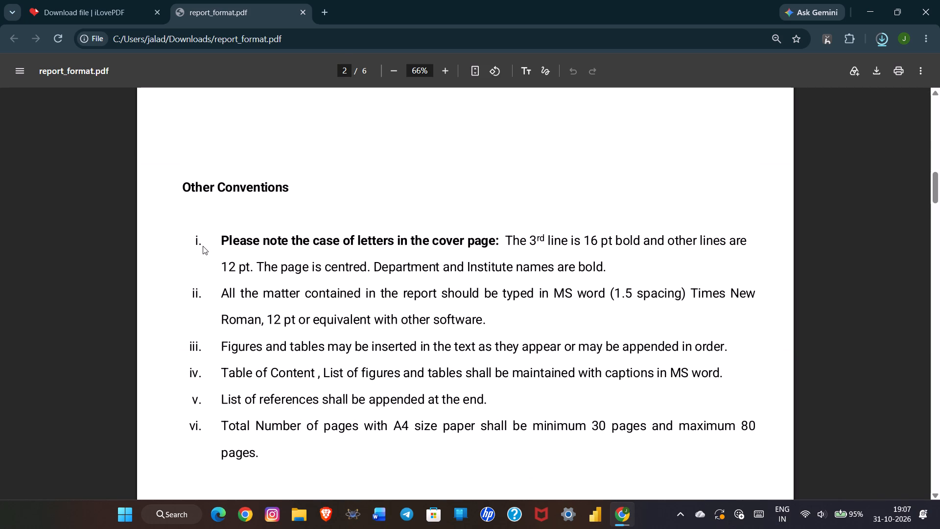
scroll(203, 246, "down", 1)
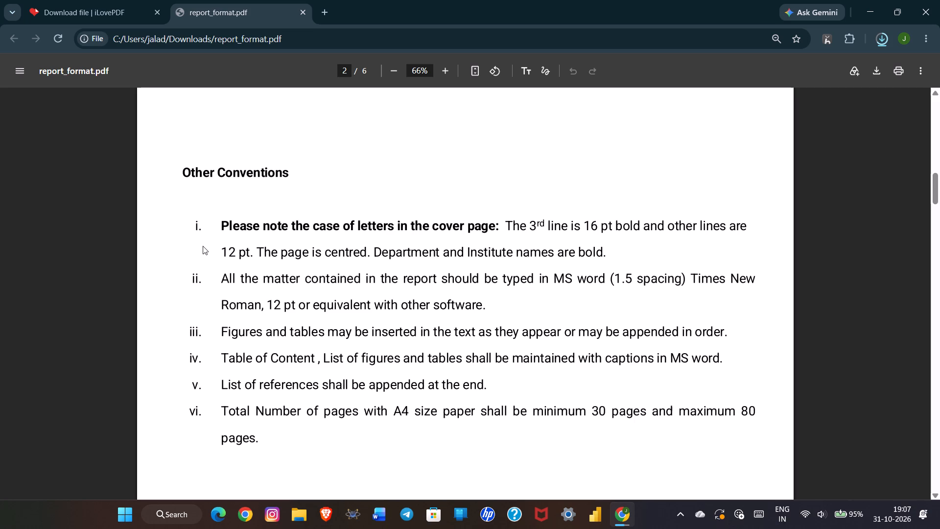
scroll(203, 246, "down", 1)
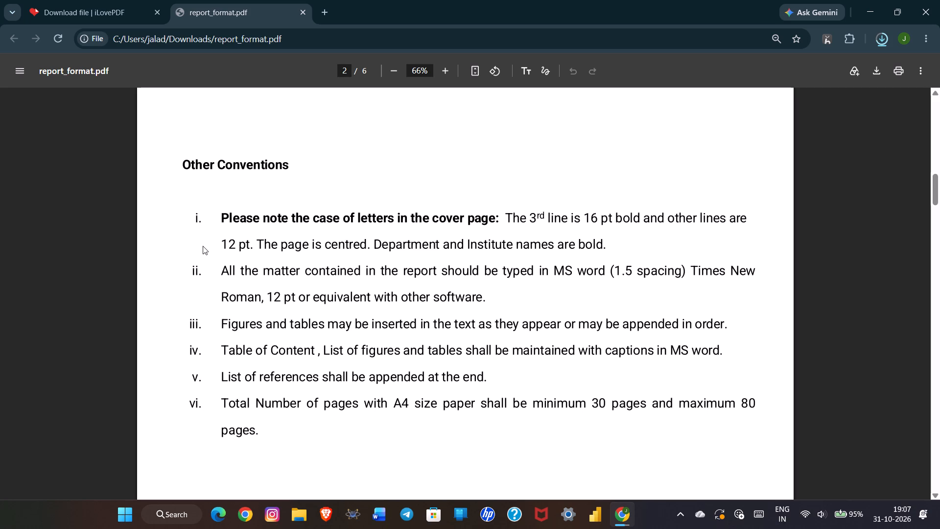
scroll(203, 246, "down", 1)
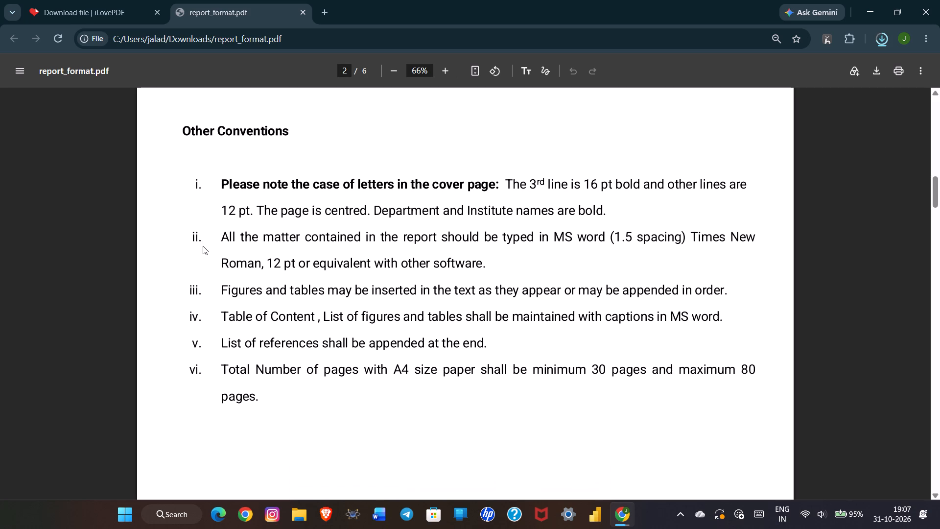
scroll(203, 246, "down", 2)
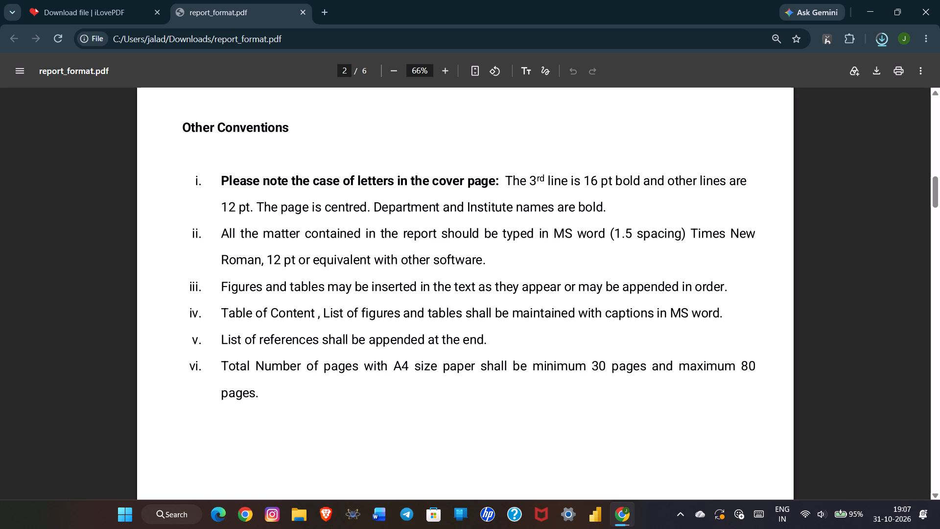
scroll(202, 239, "down", 2)
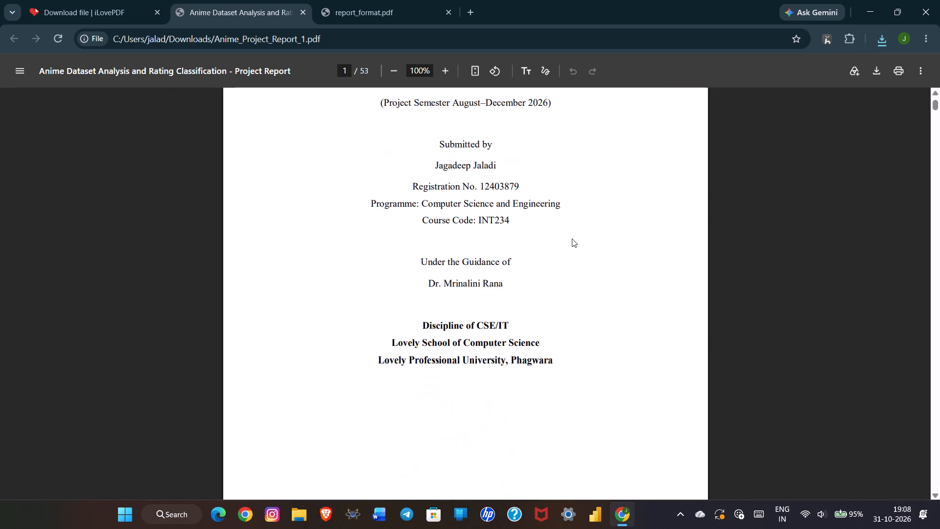
scroll(572, 239, "down", 6)
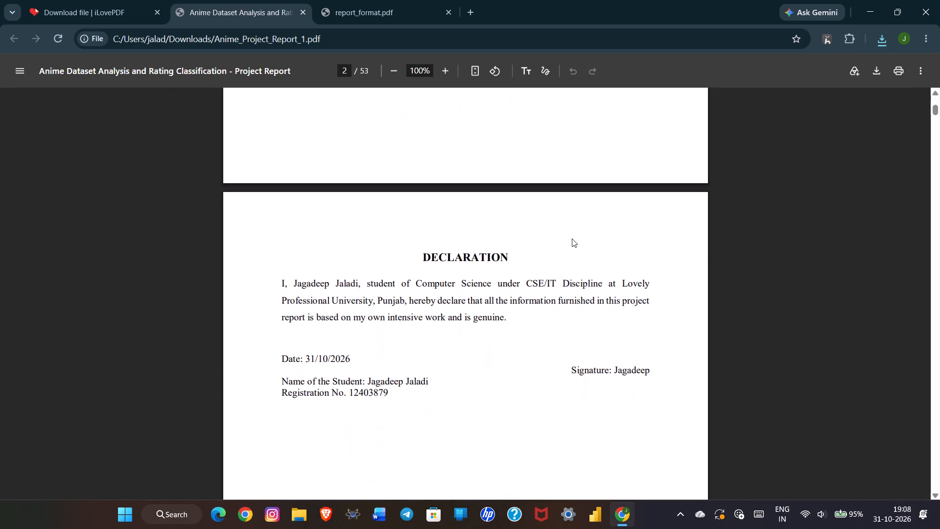
scroll(572, 239, "down", 4)
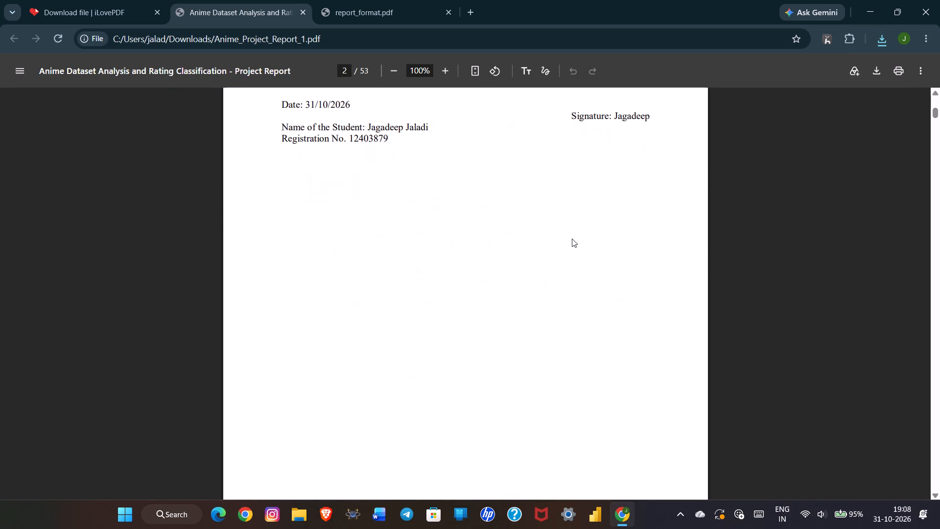
scroll(572, 239, "down", 6)
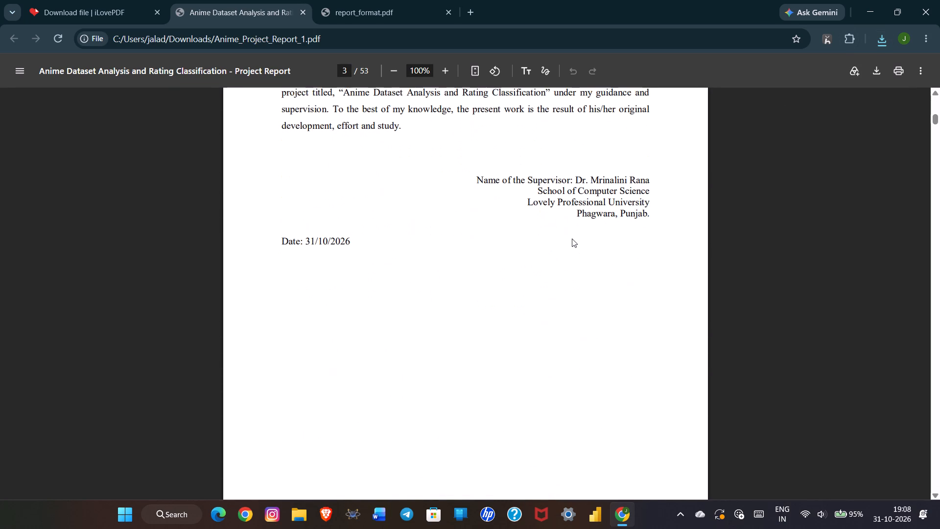
scroll(572, 239, "down", 16)
scroll(572, 239, "down", 6)
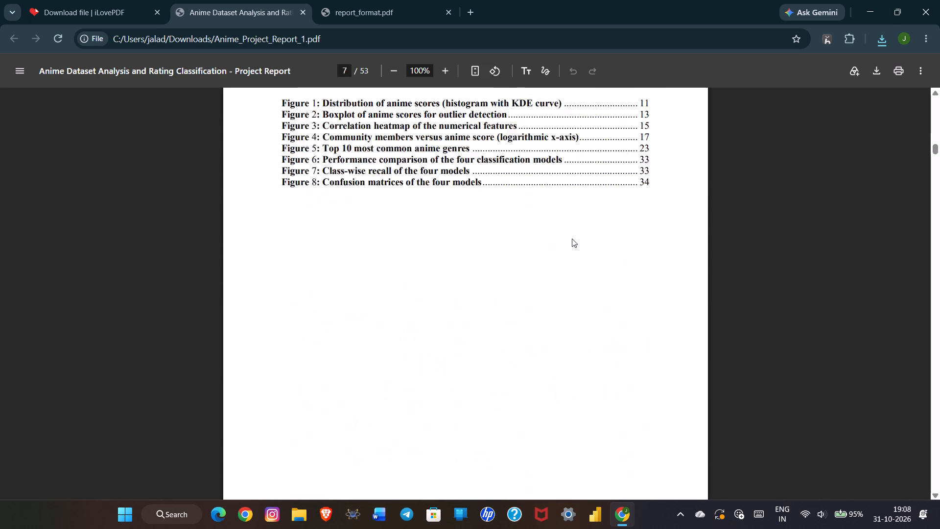
scroll(572, 239, "down", 12)
scroll(572, 239, "down", 18)
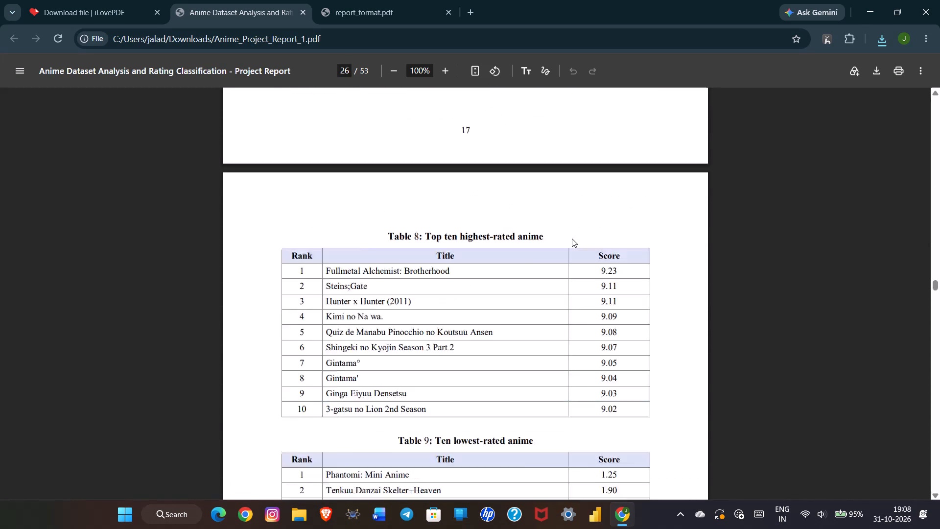
scroll(572, 239, "down", 13)
scroll(572, 239, "down", 14)
scroll(572, 239, "down", 8)
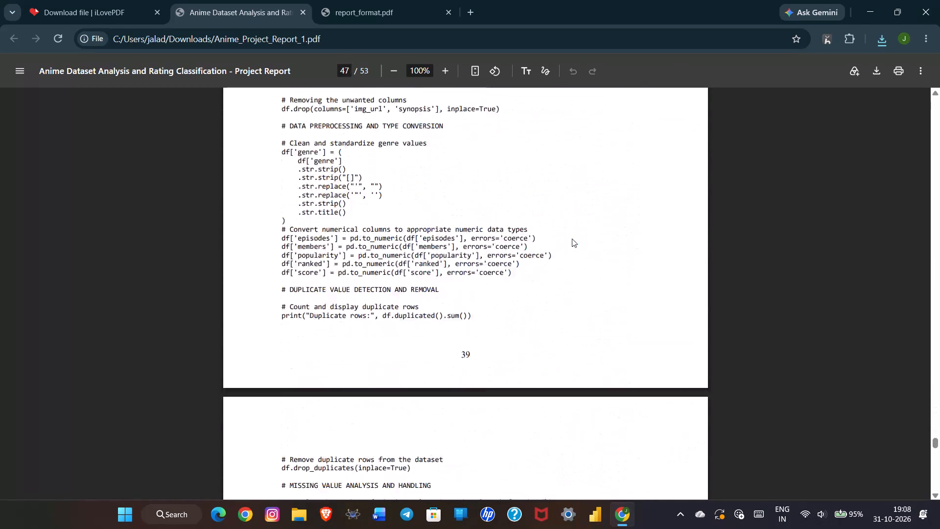
scroll(572, 239, "down", 12)
scroll(572, 239, "up", 18)
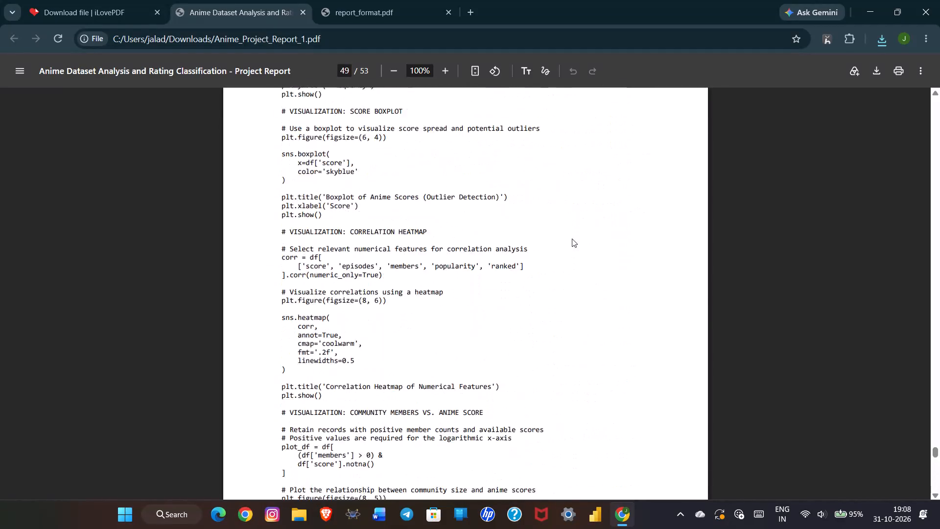
scroll(572, 239, "up", 20)
scroll(572, 239, "up", 12)
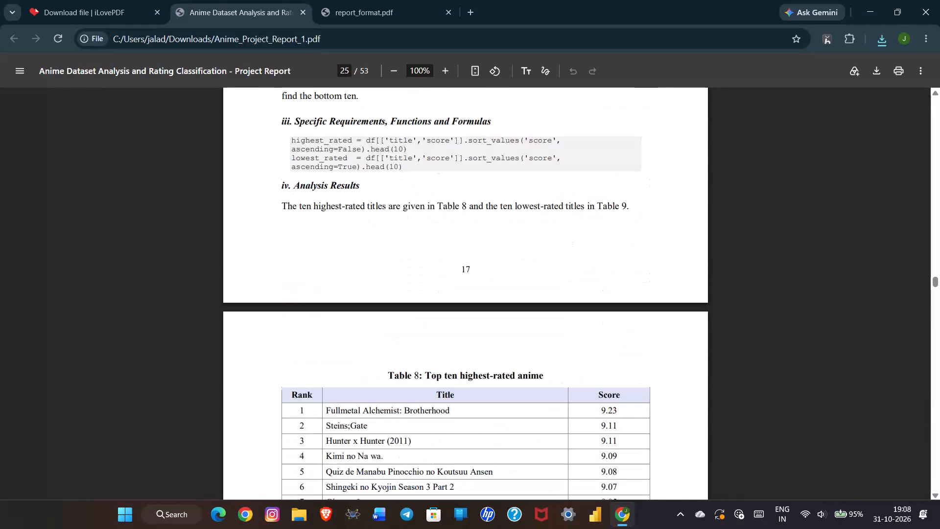
Close the converted report PDF, the iLovePDF download page and report_format.pdf.
left_click(367, 148)
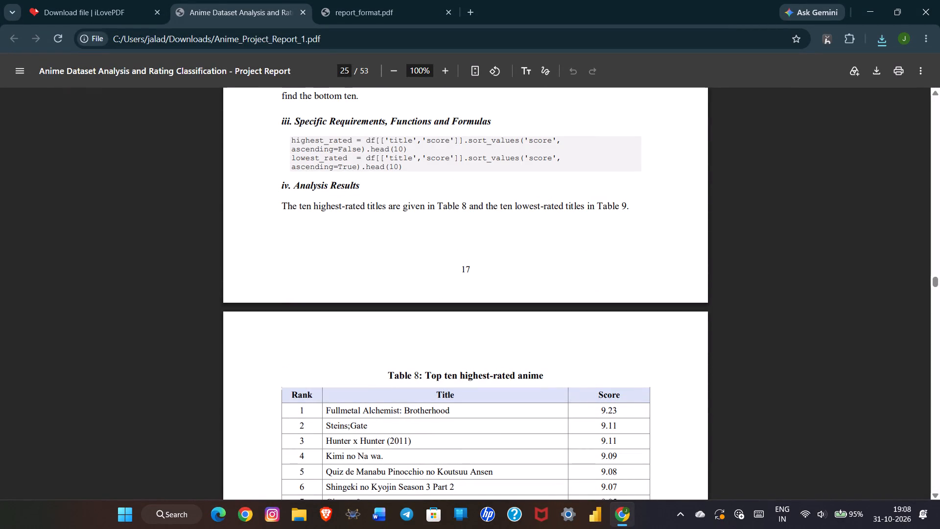
left_click(377, 150)
key("ctrl+w")
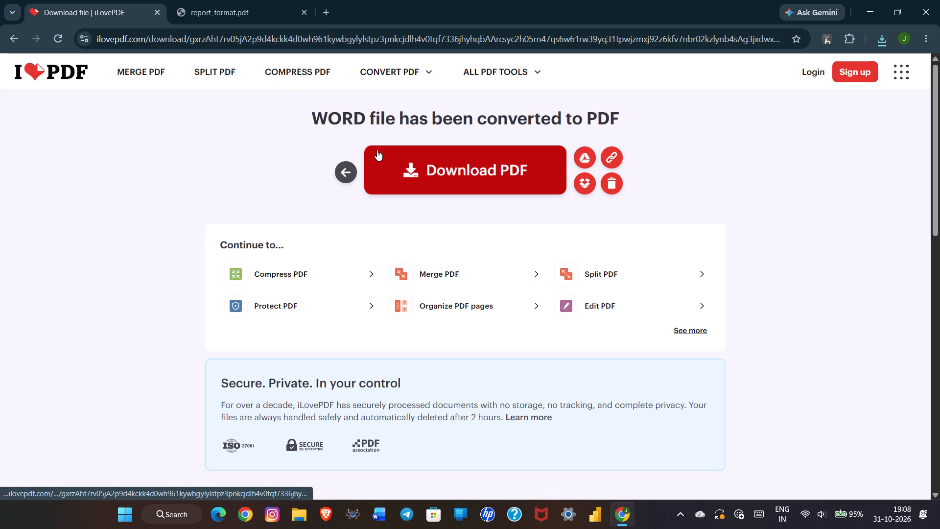
key("ctrl+w")
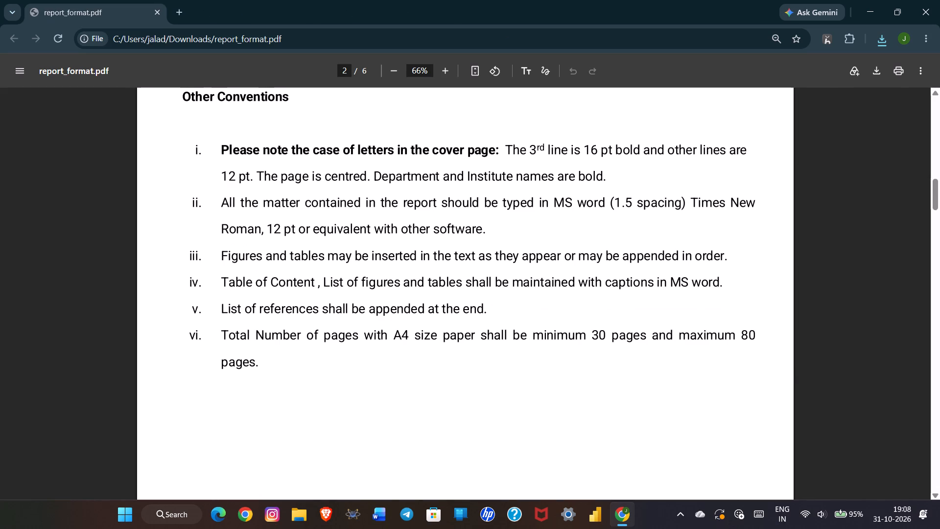
key("ctrl+w")
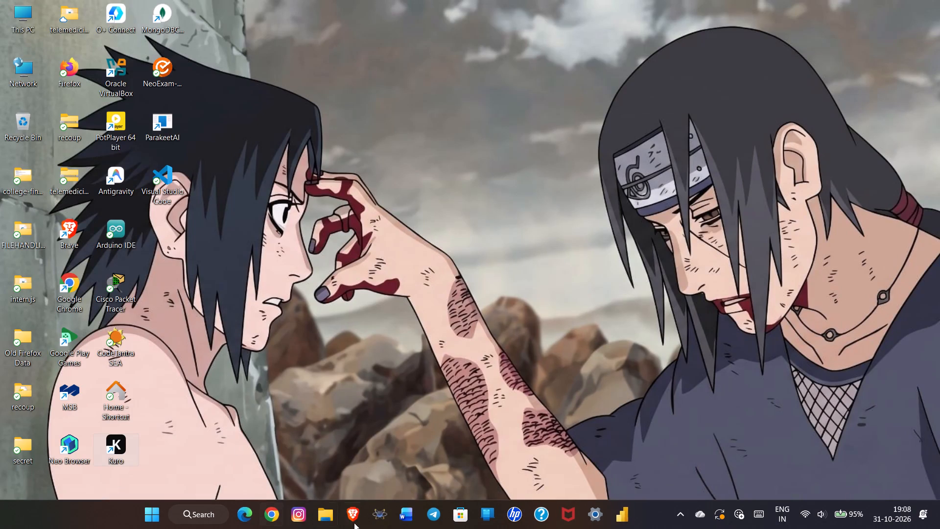
Switch to Word and open the Anime_Project_Report_1 document.
left_click(402, 516)
double_click(384, 307)
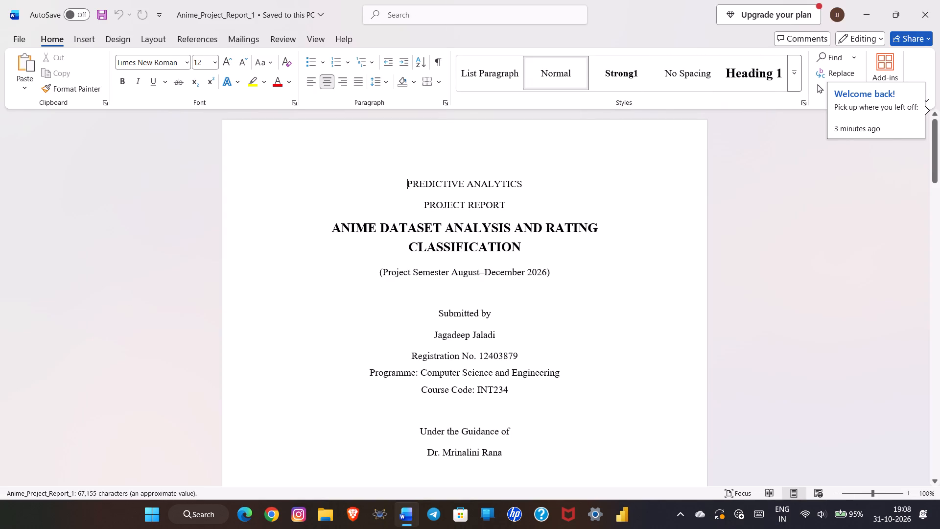
Review the Word report from the cover page through the outlier analysis, confusion matrices and final conclusion to the references list.
left_click(440, 227)
key("Down")
key("Down")
key("Down")
key("Down")
key("Down")
key("Down")
key("Down")
key("Down")
key("Down")
key("Down")
key("Down")
key("Down")
key("Down")
key("Down")
key("Down")
key("Down")
key("Down")
key("Down")
key("Down")
key("Down")
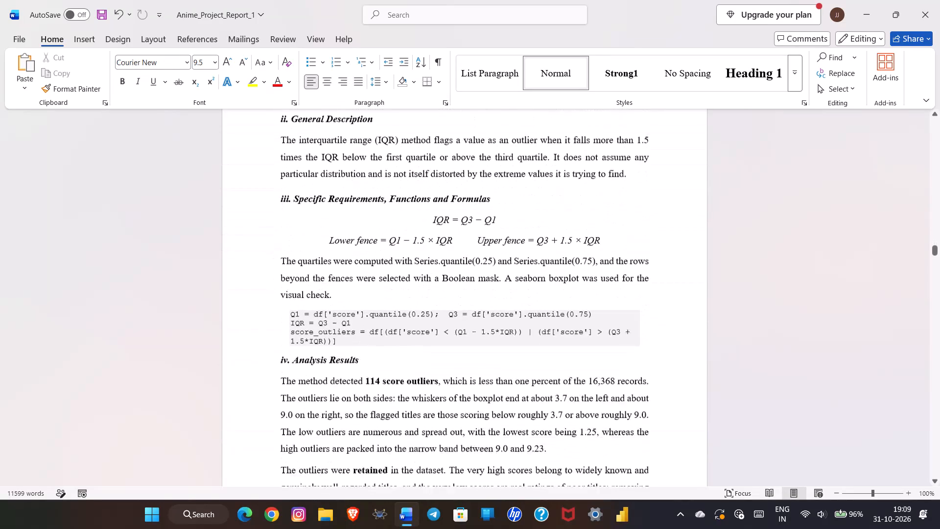
scroll(477, 235, "up", 1)
scroll(477, 235, "down", 5)
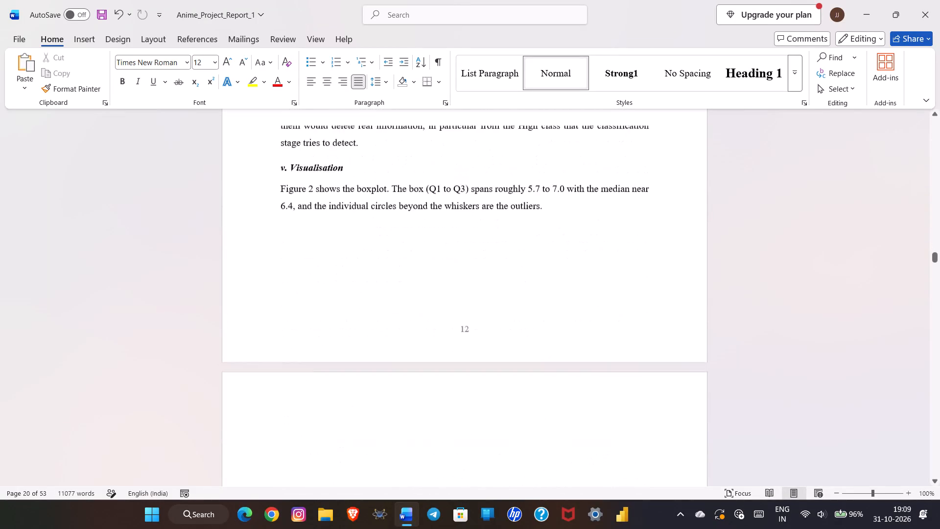
scroll(477, 235, "down", 17)
scroll(477, 235, "right", 1)
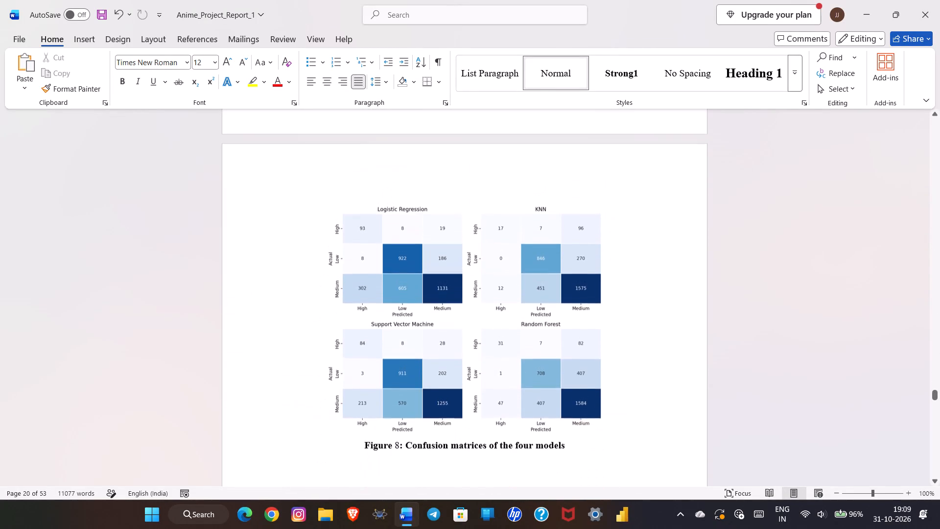
scroll(477, 235, "right", 1)
scroll(477, 235, "down", 9)
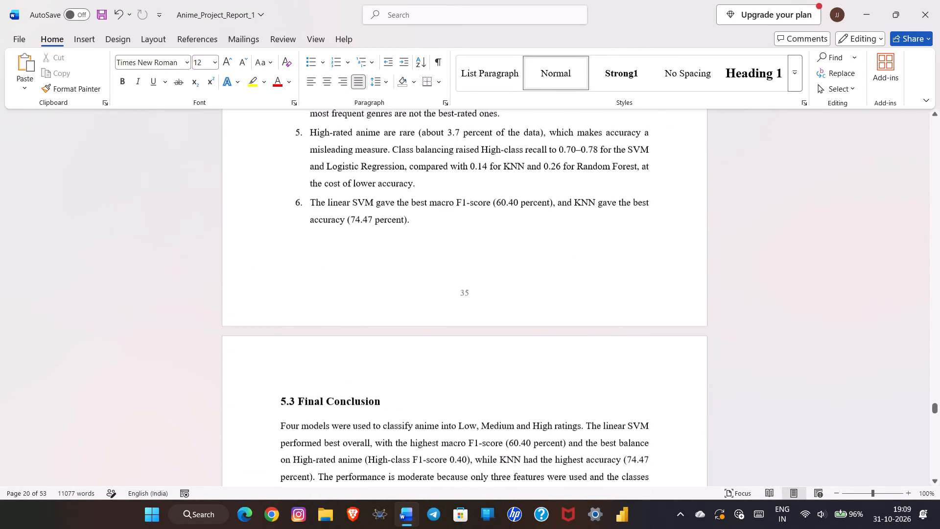
scroll(477, 235, "down", 9)
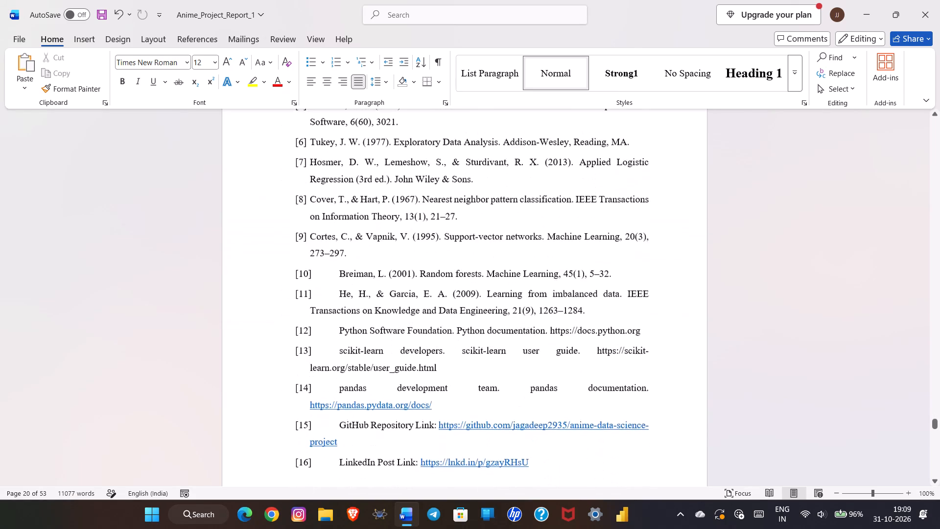
scroll(477, 235, "down", 3)
scroll(477, 235, "up", 2)
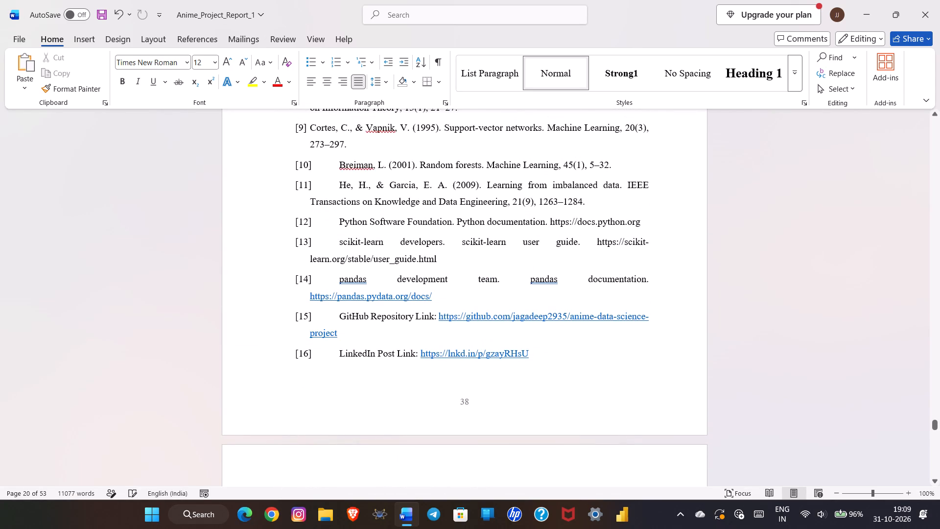
Close the Anime_Project_Report_1 Word document.
left_click(939, 0)
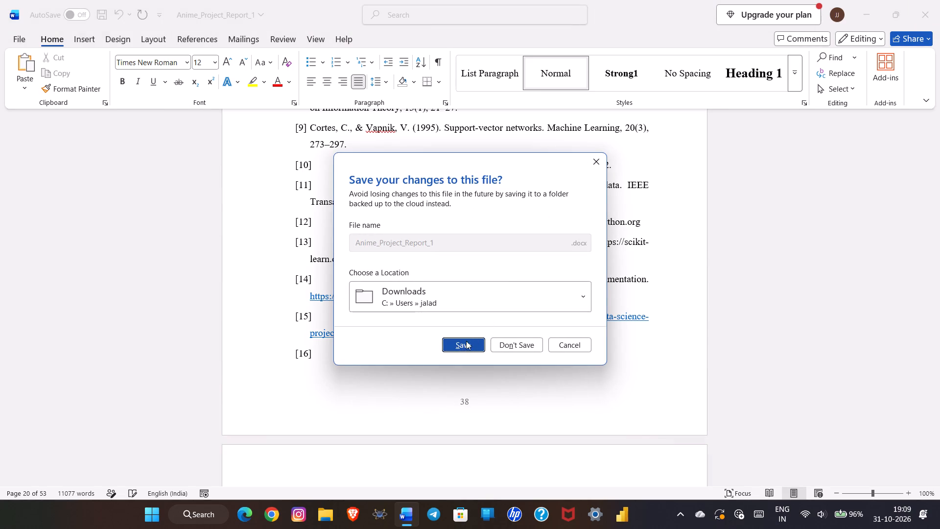
Discard the unsaved changes to Anime_Project_Report_1 and finish closing the document.
left_click(506, 341)
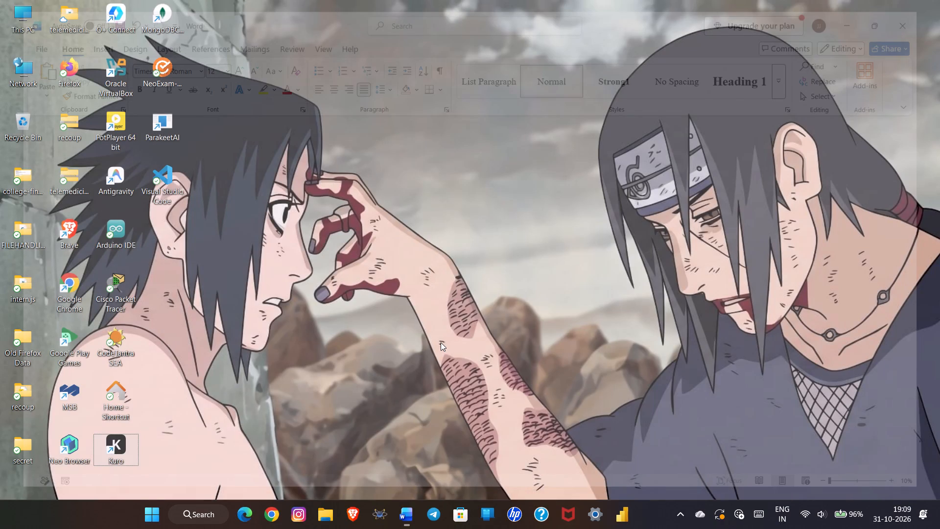
left_click(359, 351)
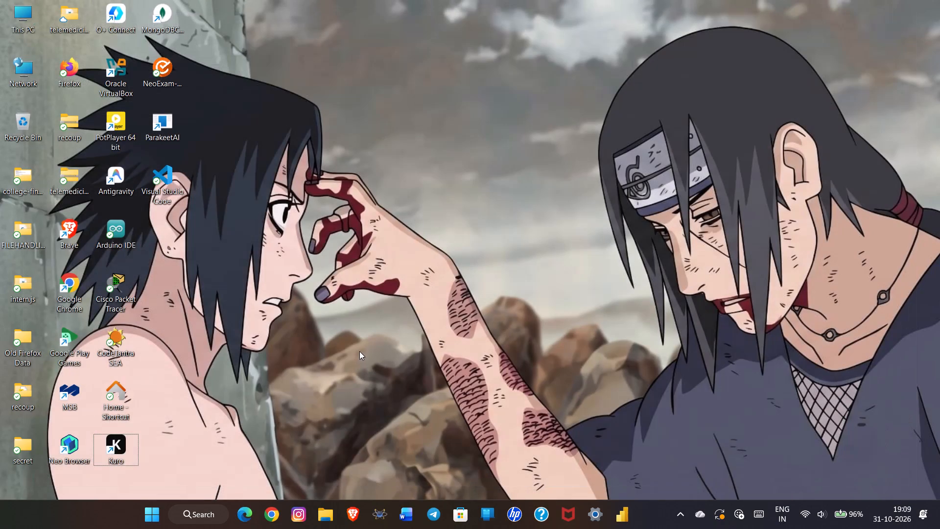
Open Google Chrome with the first listed user profile.
left_click(265, 517)
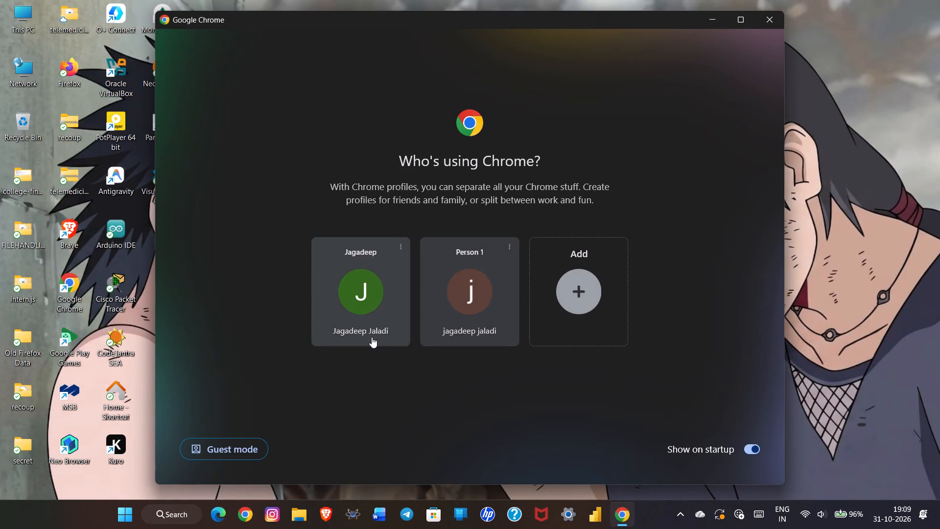
left_click(372, 337)
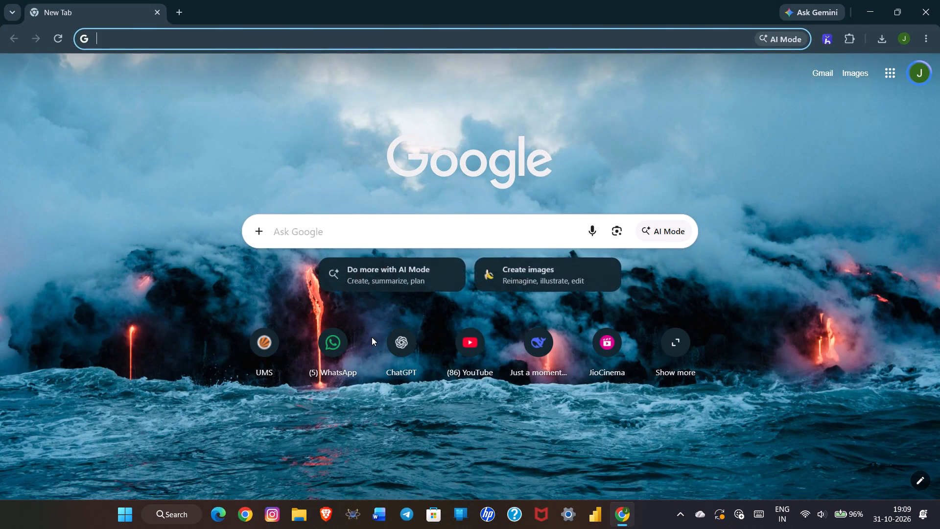
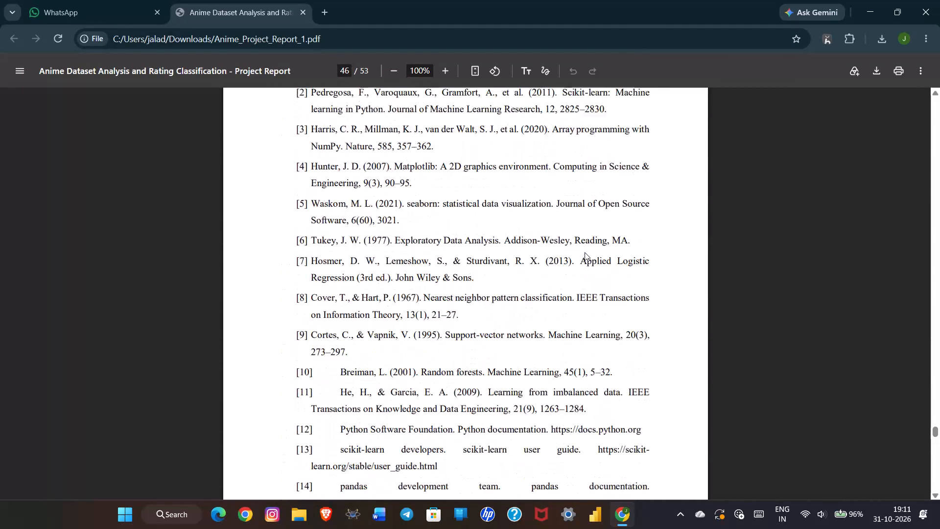
Review the remaining entries at the end of the references list in the Anime_Project_Report_1 PDF.
scroll(585, 252, "down", 2)
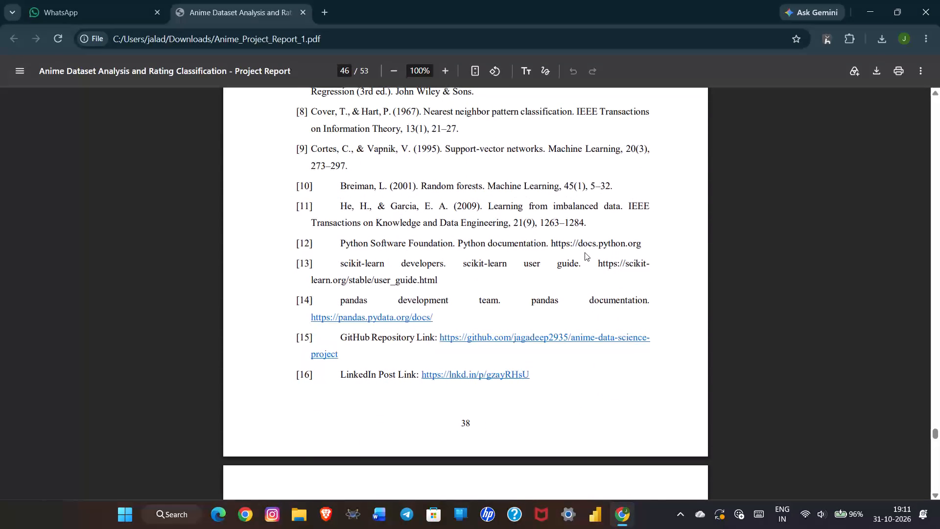